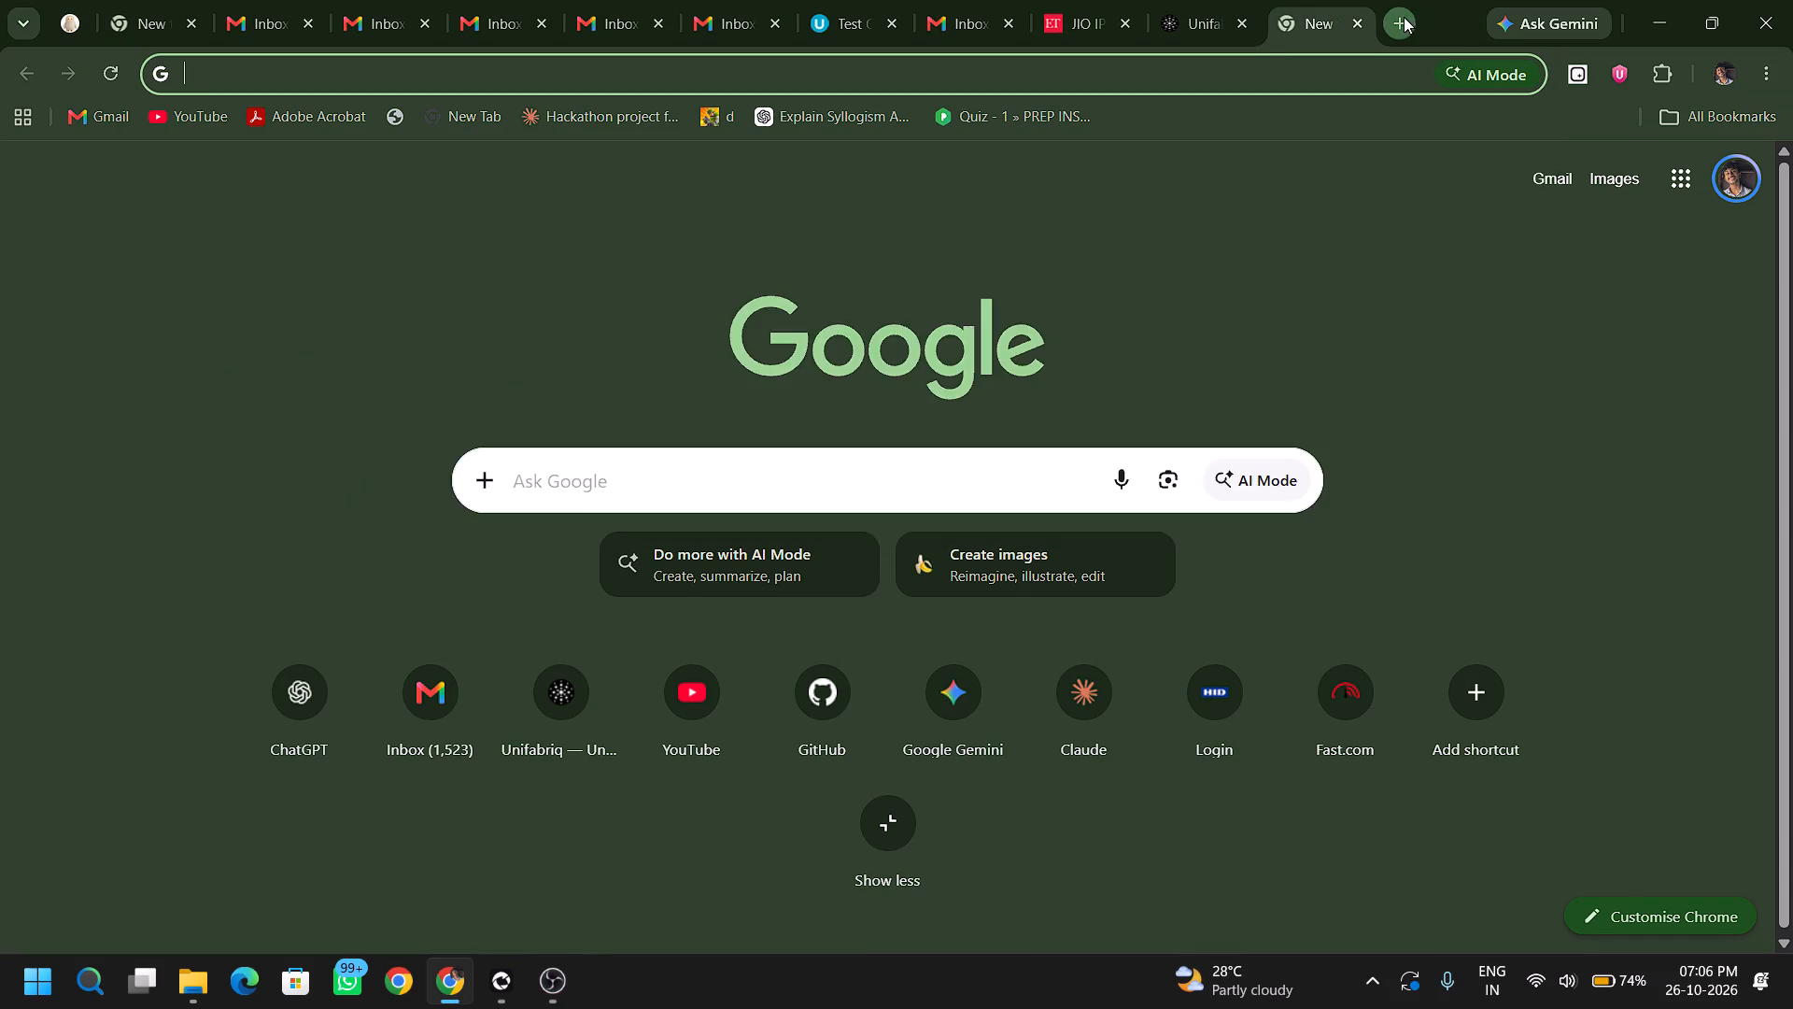
# Detach the last blank new tab into its own separate browser window and maximize that window.
pyautogui.click(1090, 64)
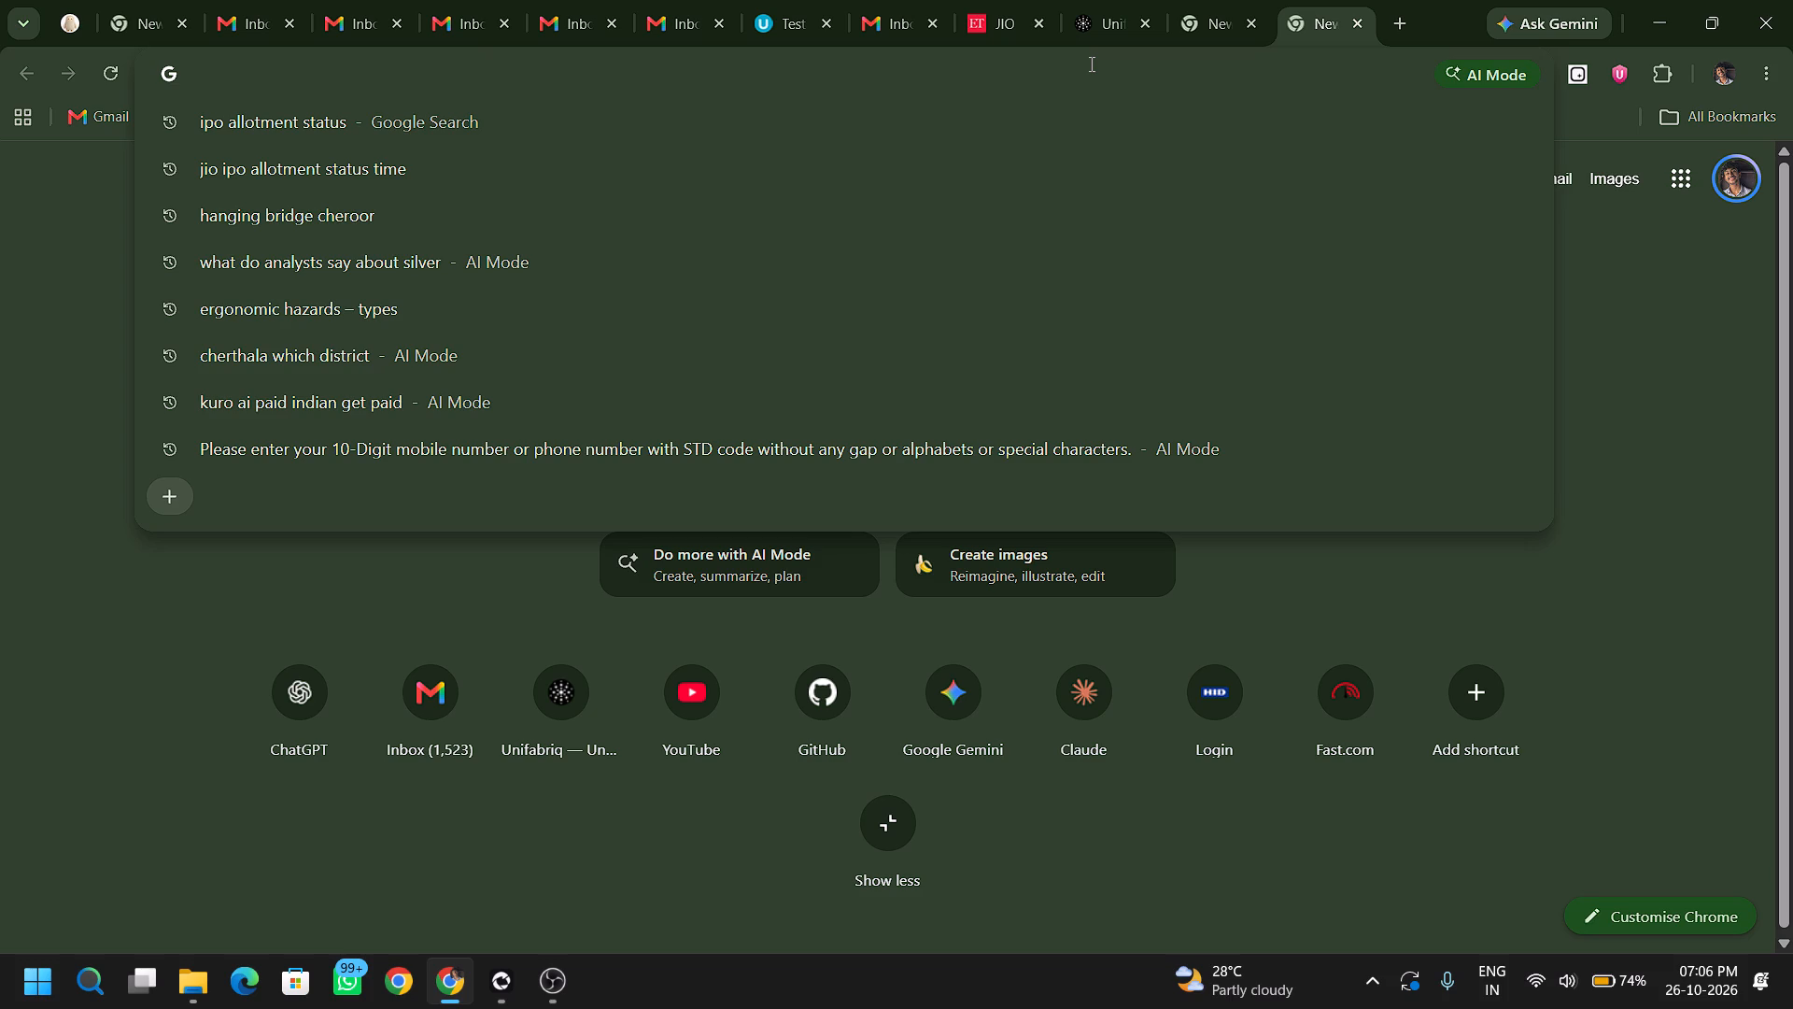
pyautogui.click(1207, 6)
pyautogui.moveTo(1303, 2); pyautogui.dragTo(1245, 21)
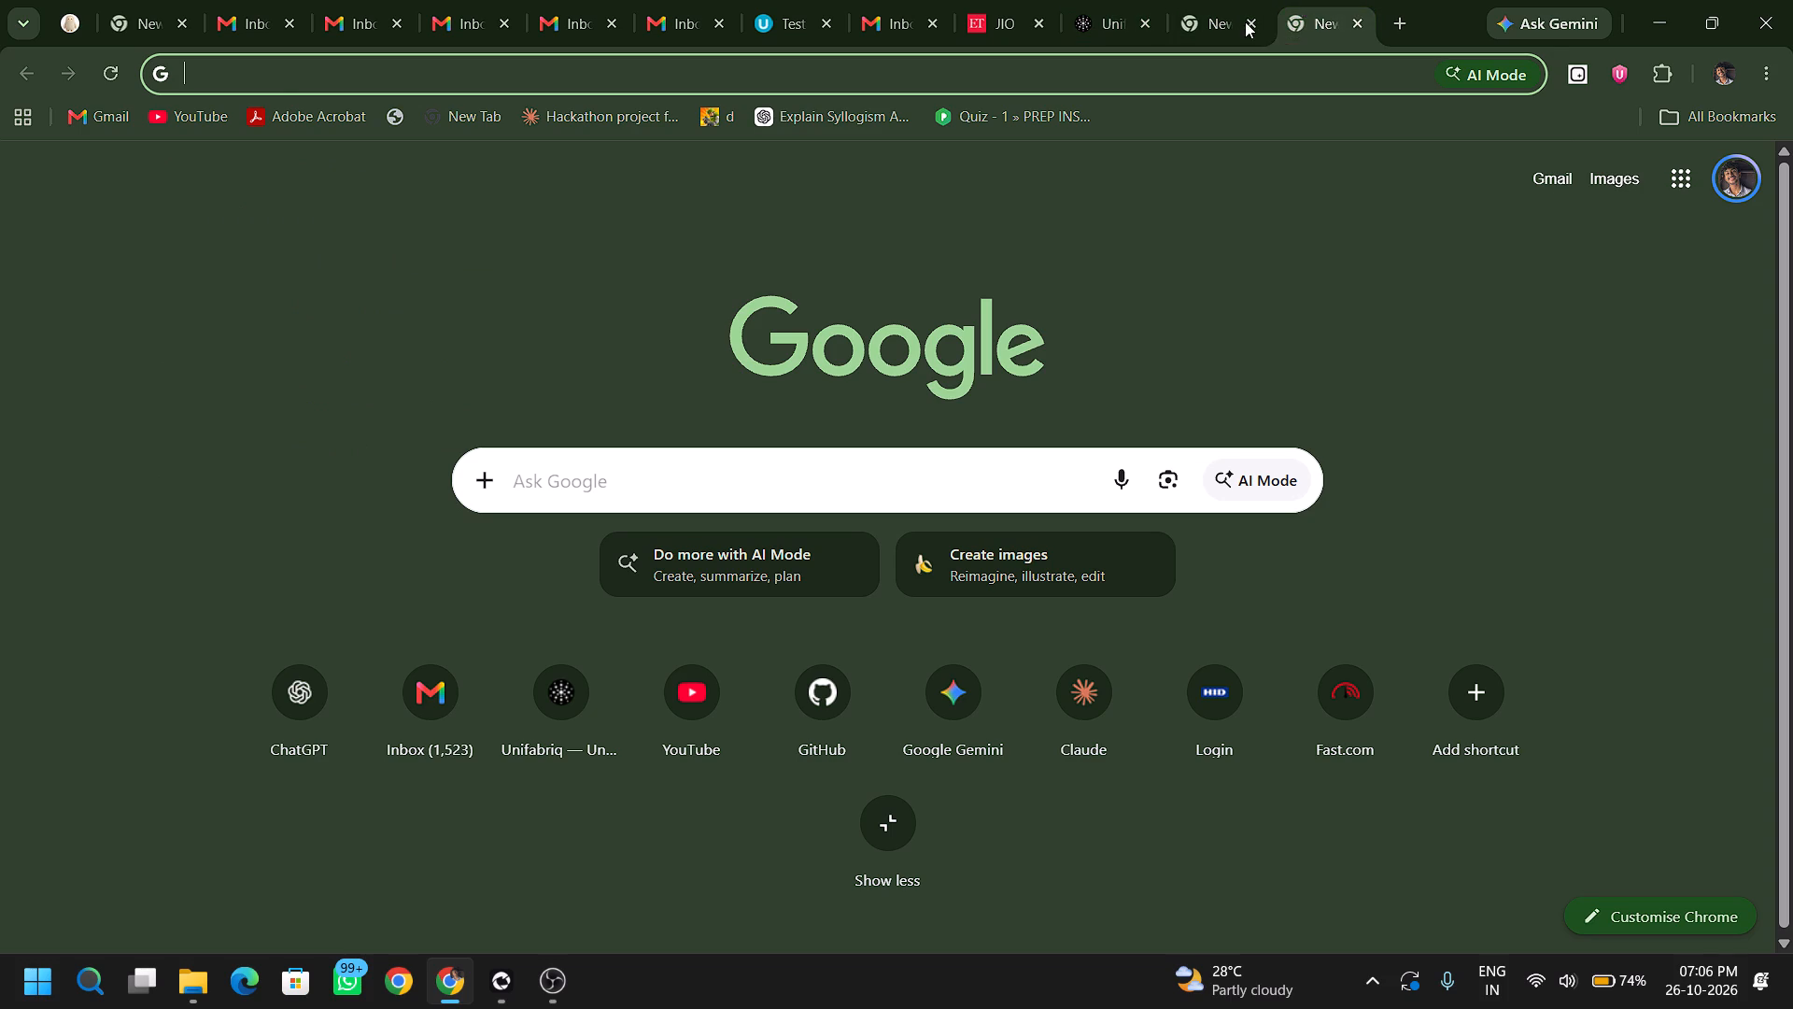
pyautogui.moveTo(1245, 21); pyautogui.dragTo(1181, 73)
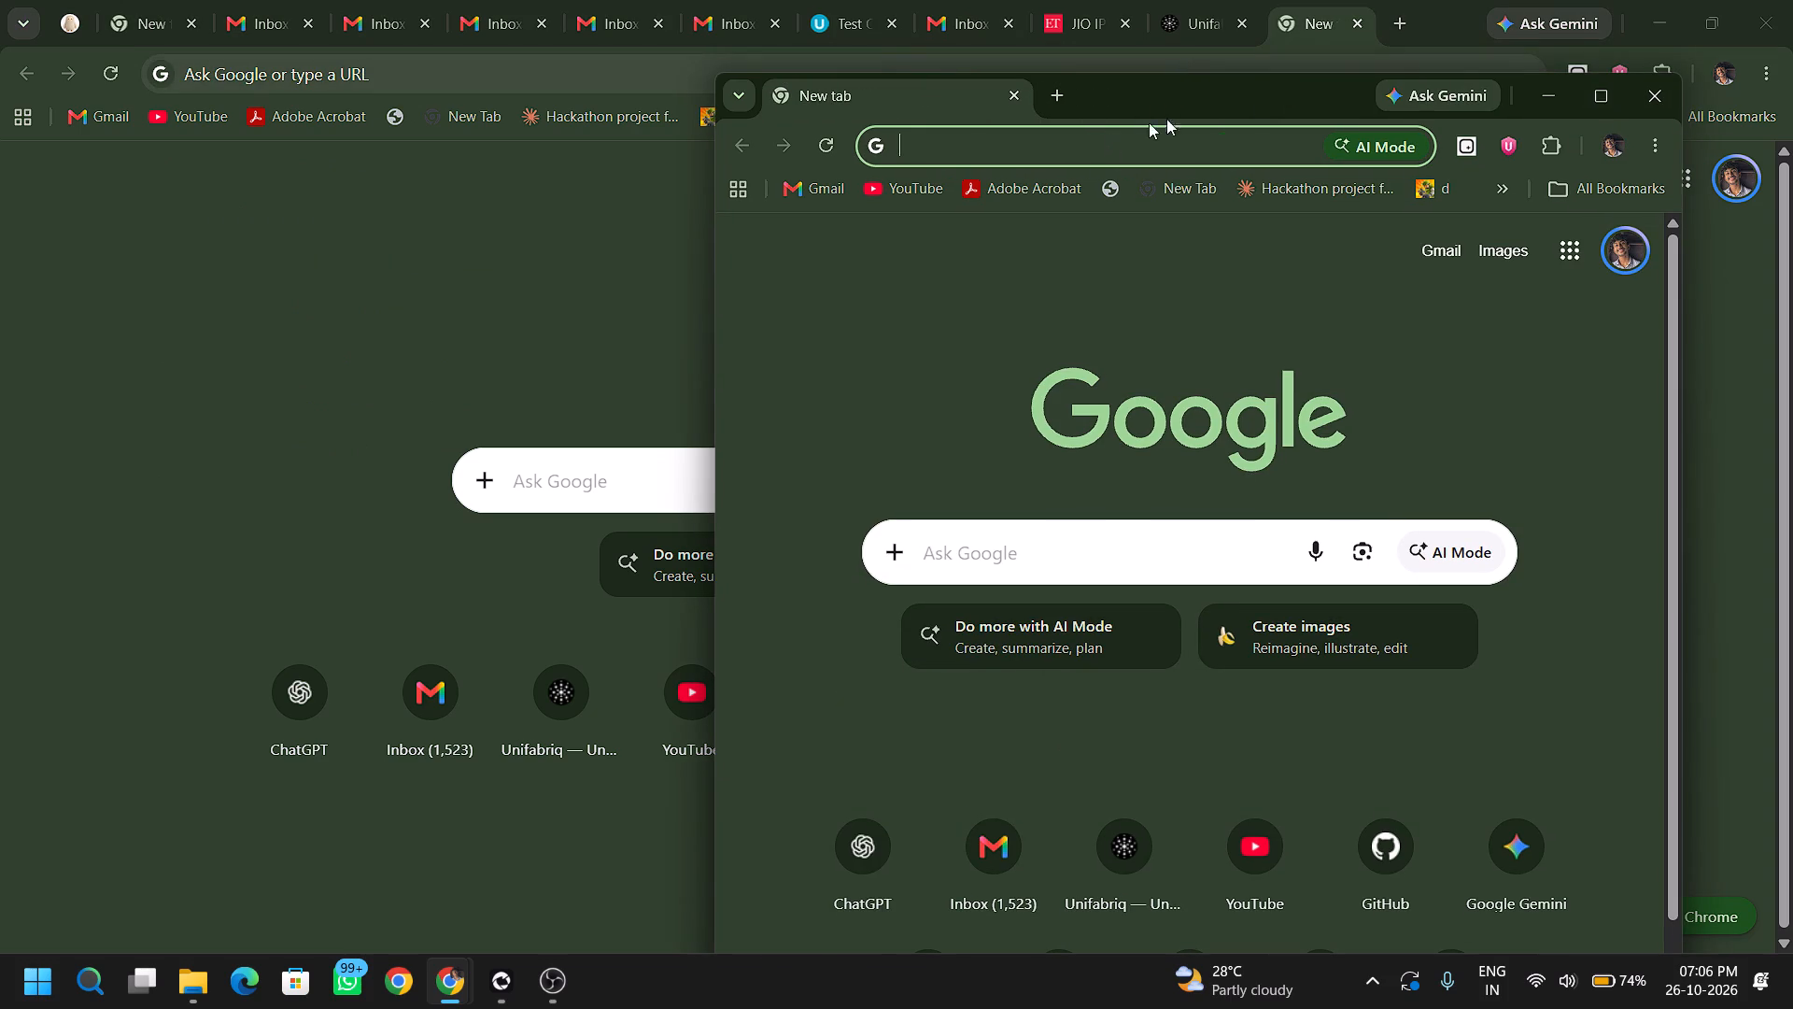
pyautogui.click(1594, 102)
# Enter "out" as the address in the new window to reach the Outlook mail site.
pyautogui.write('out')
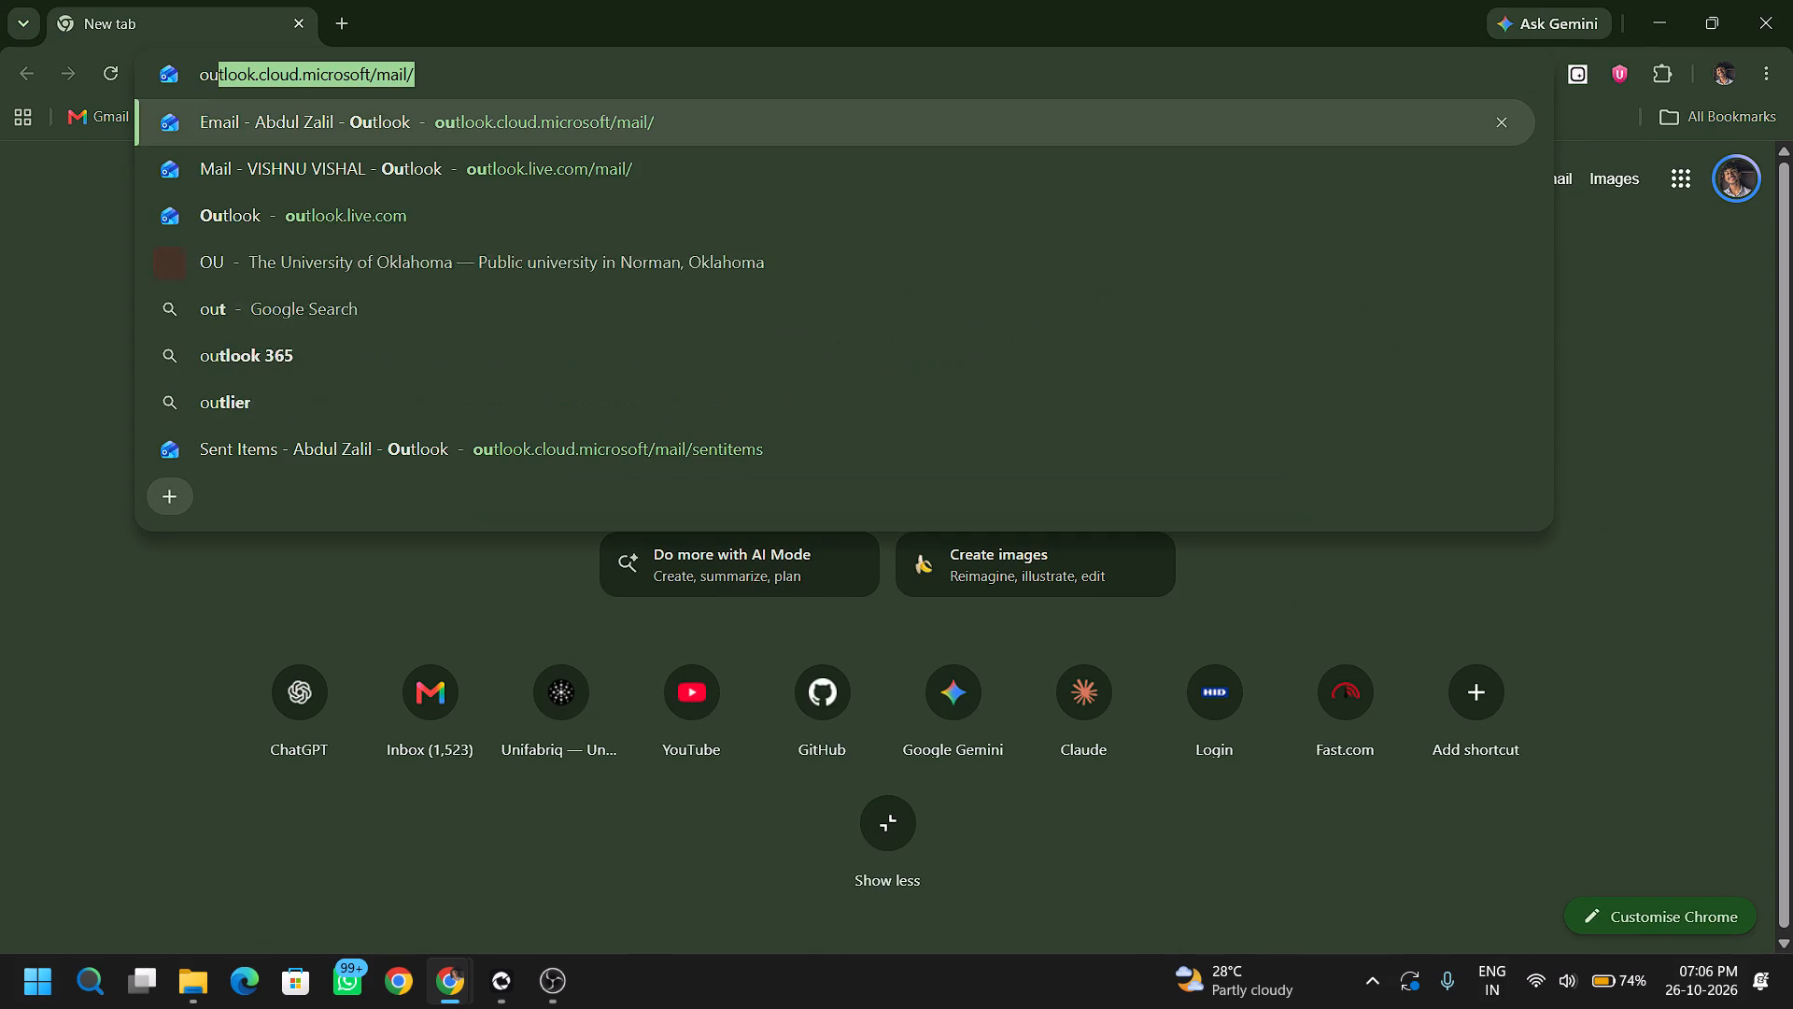
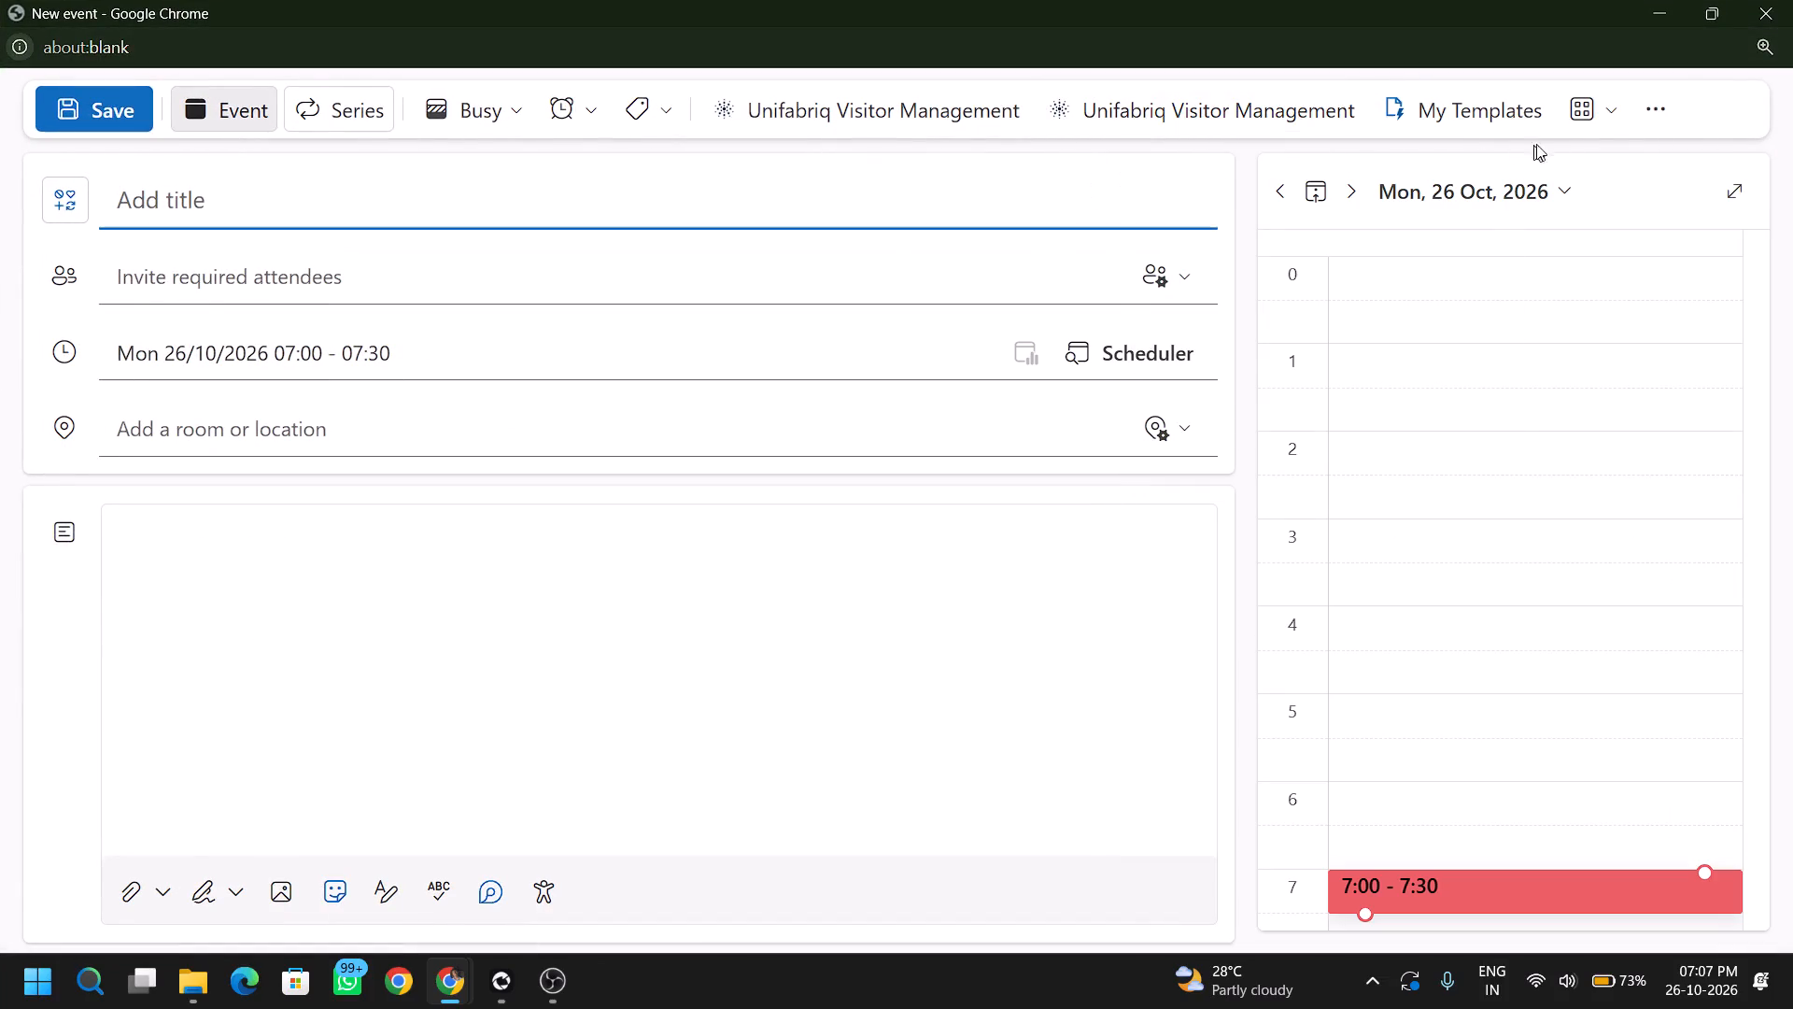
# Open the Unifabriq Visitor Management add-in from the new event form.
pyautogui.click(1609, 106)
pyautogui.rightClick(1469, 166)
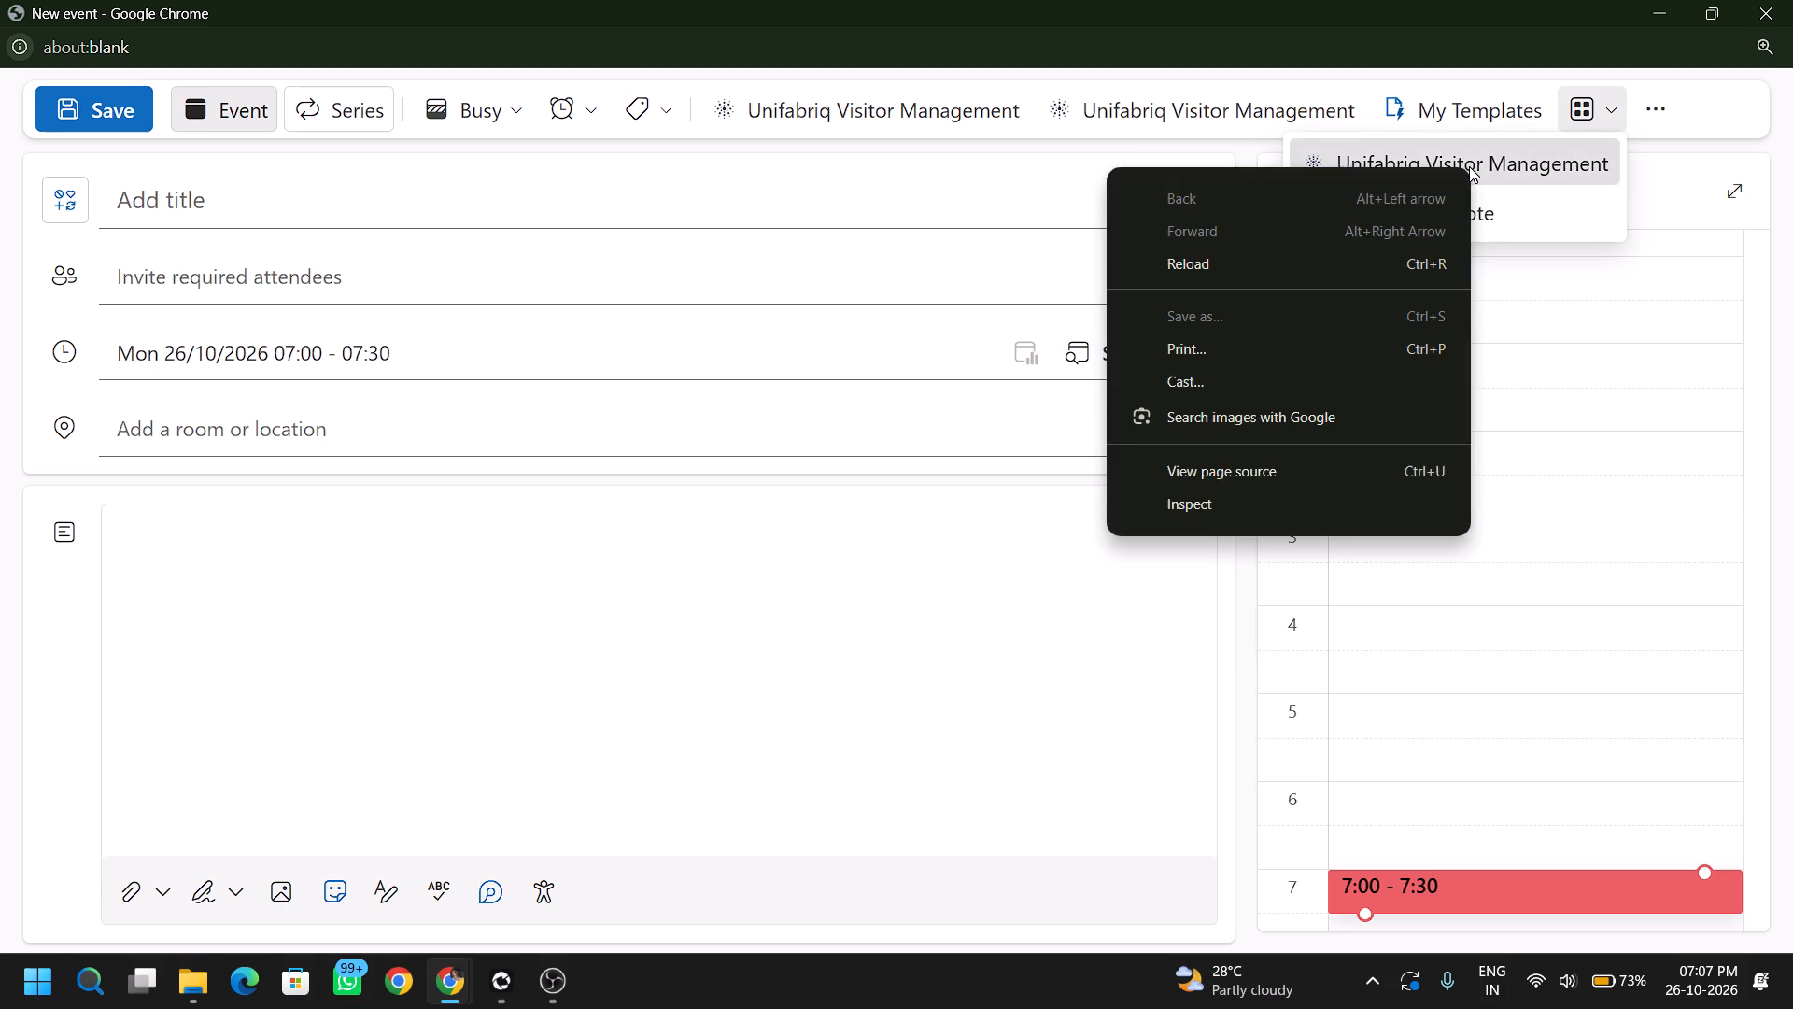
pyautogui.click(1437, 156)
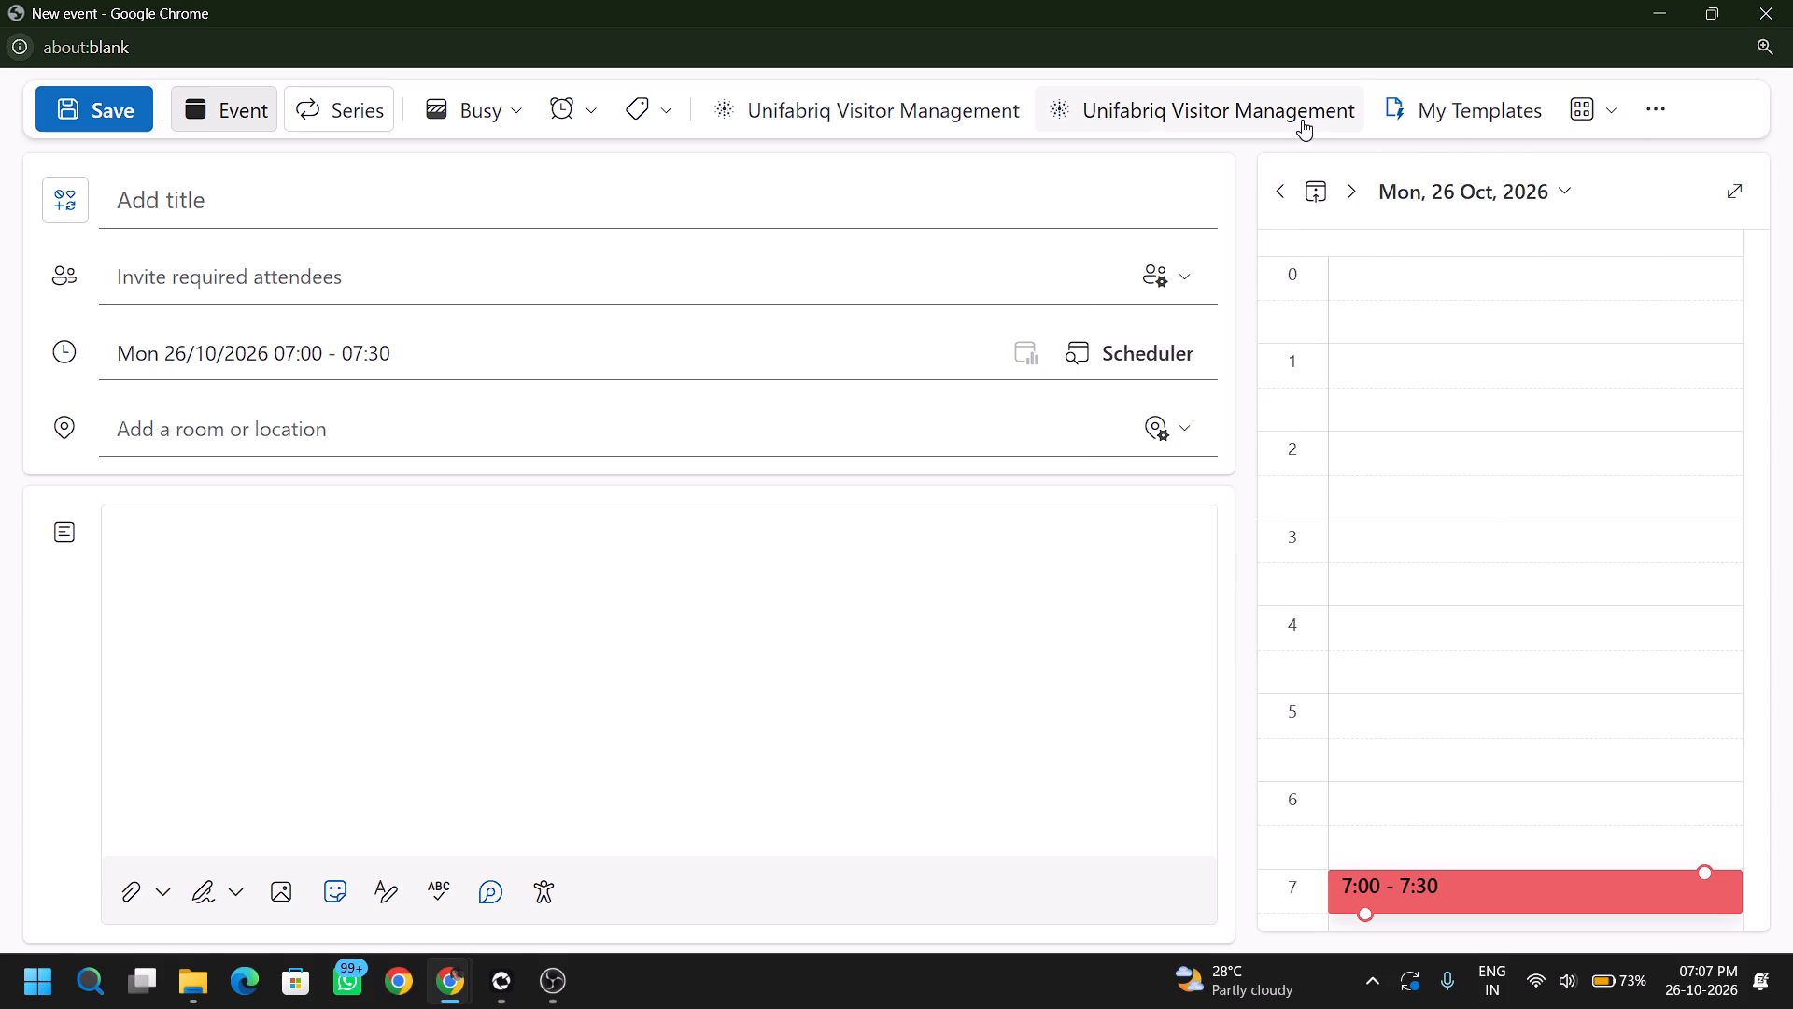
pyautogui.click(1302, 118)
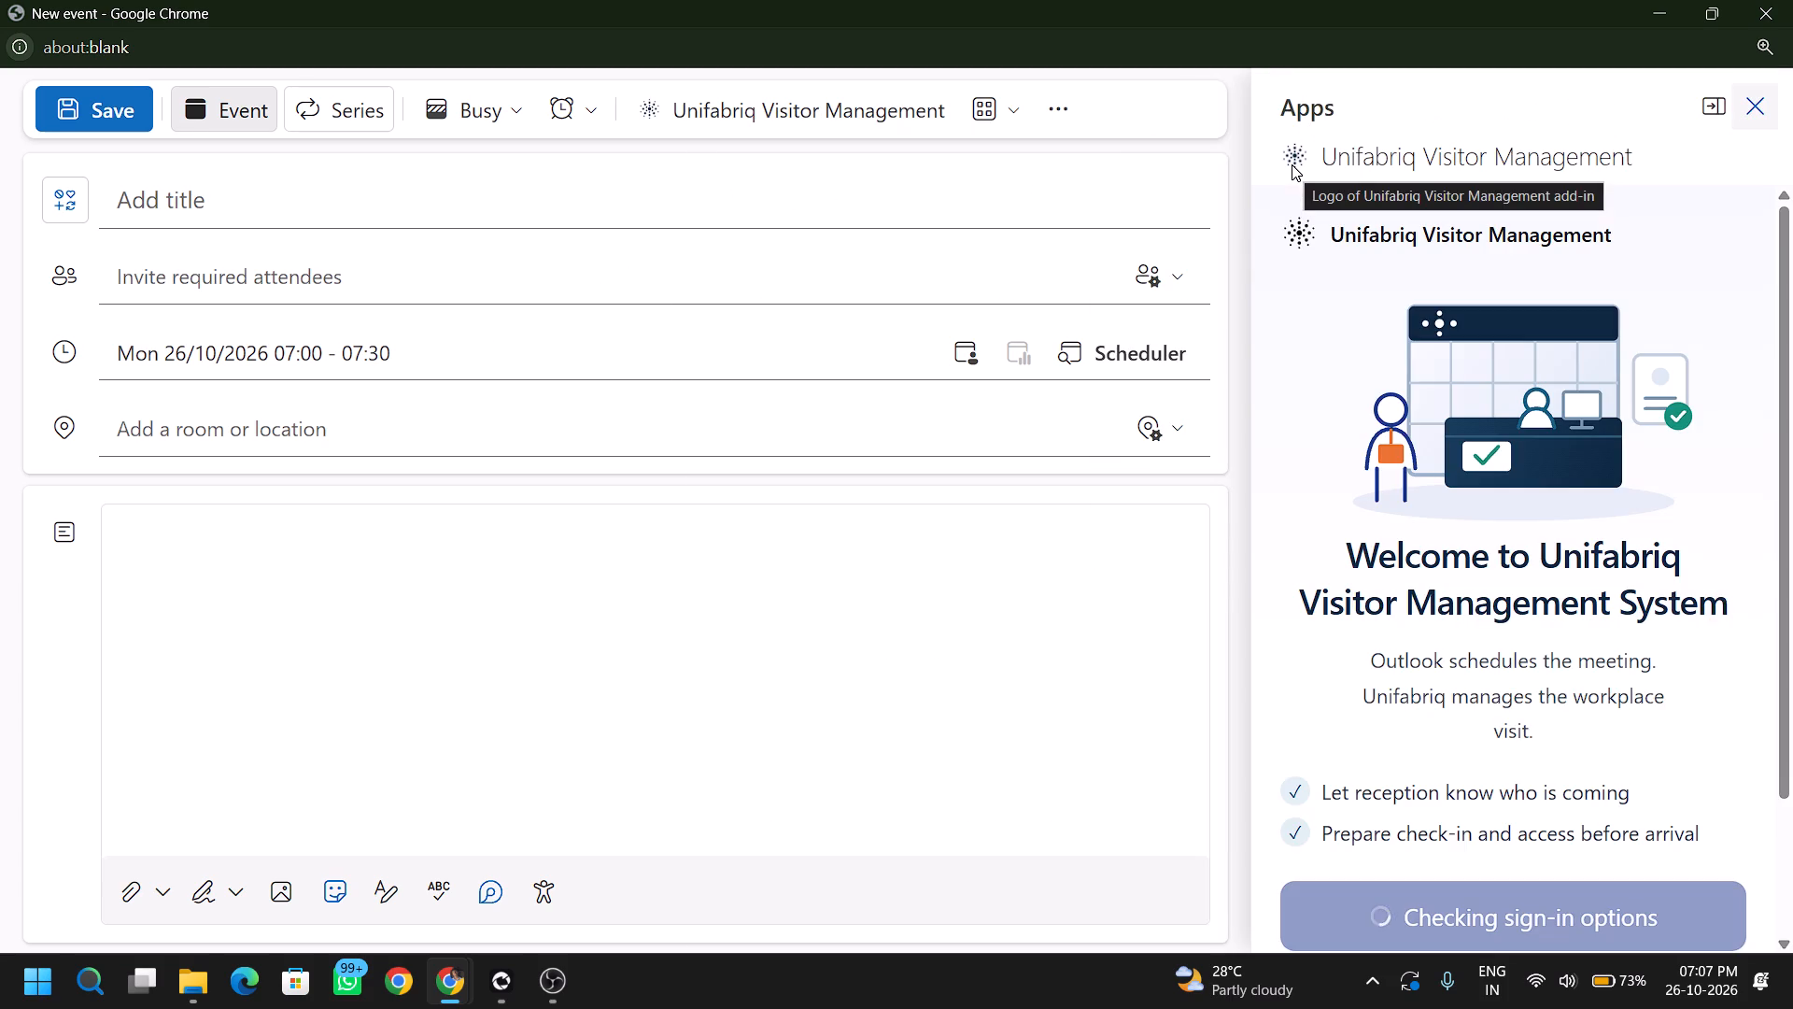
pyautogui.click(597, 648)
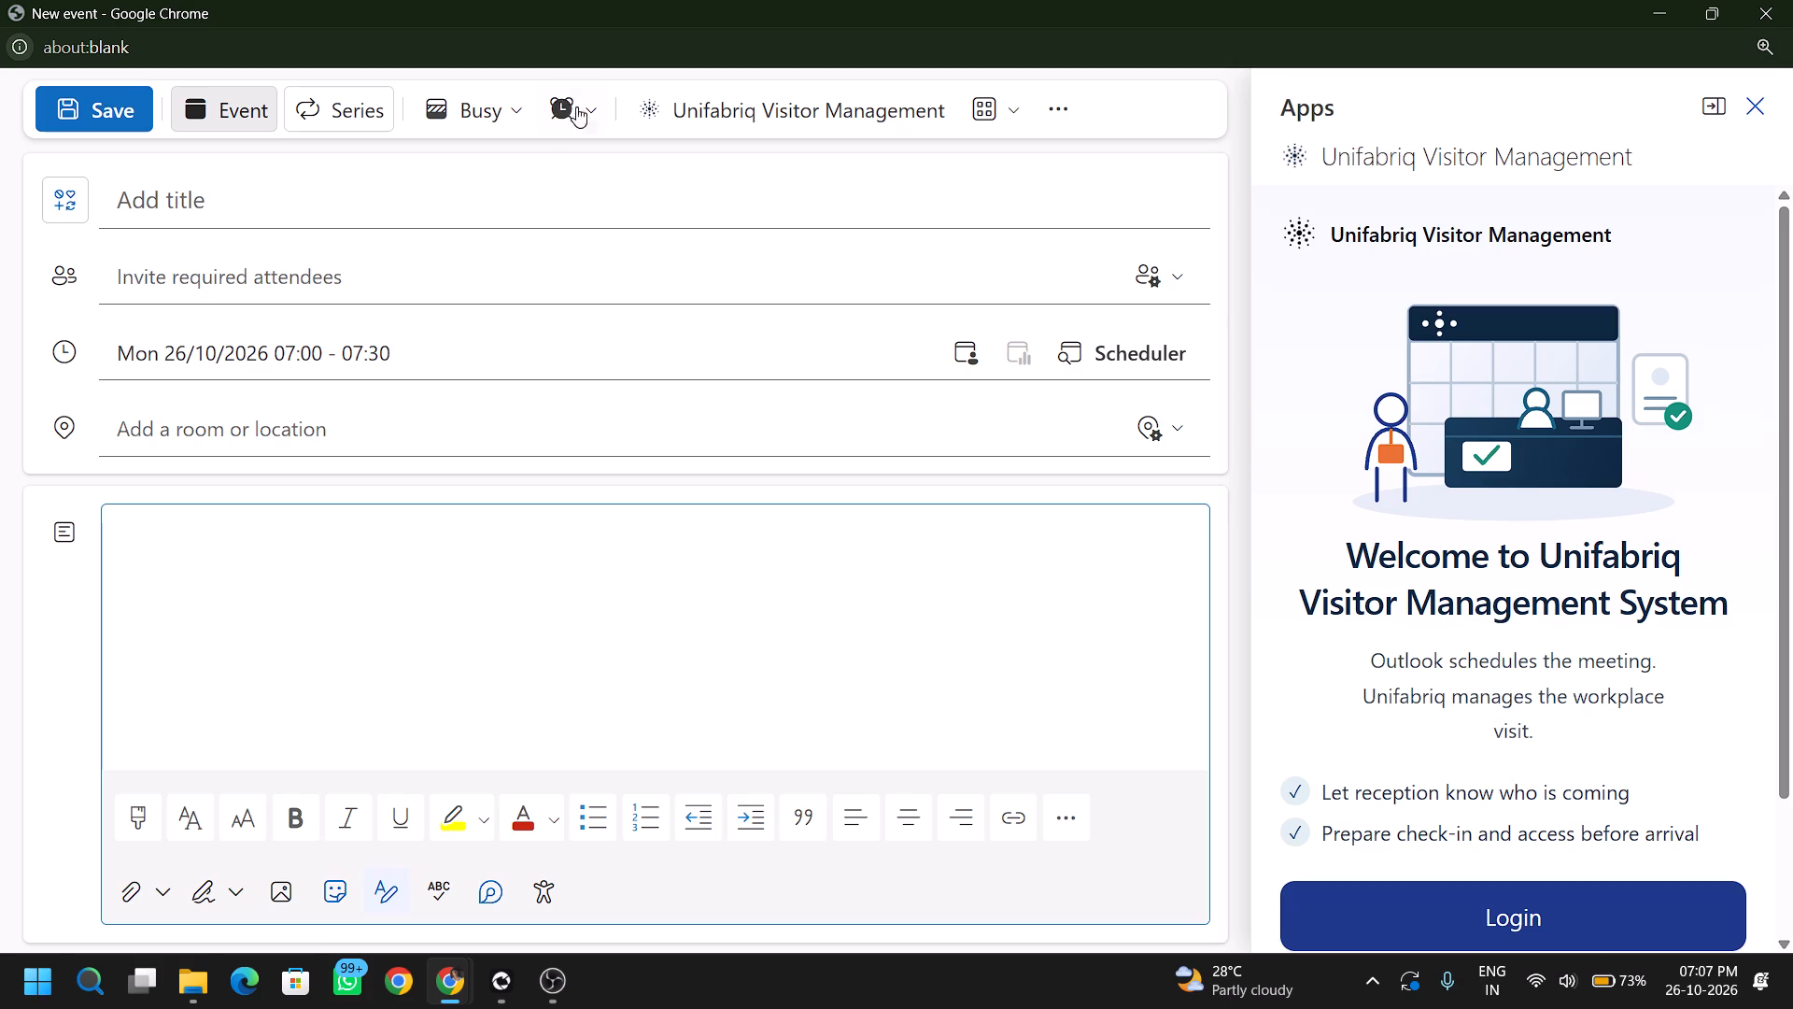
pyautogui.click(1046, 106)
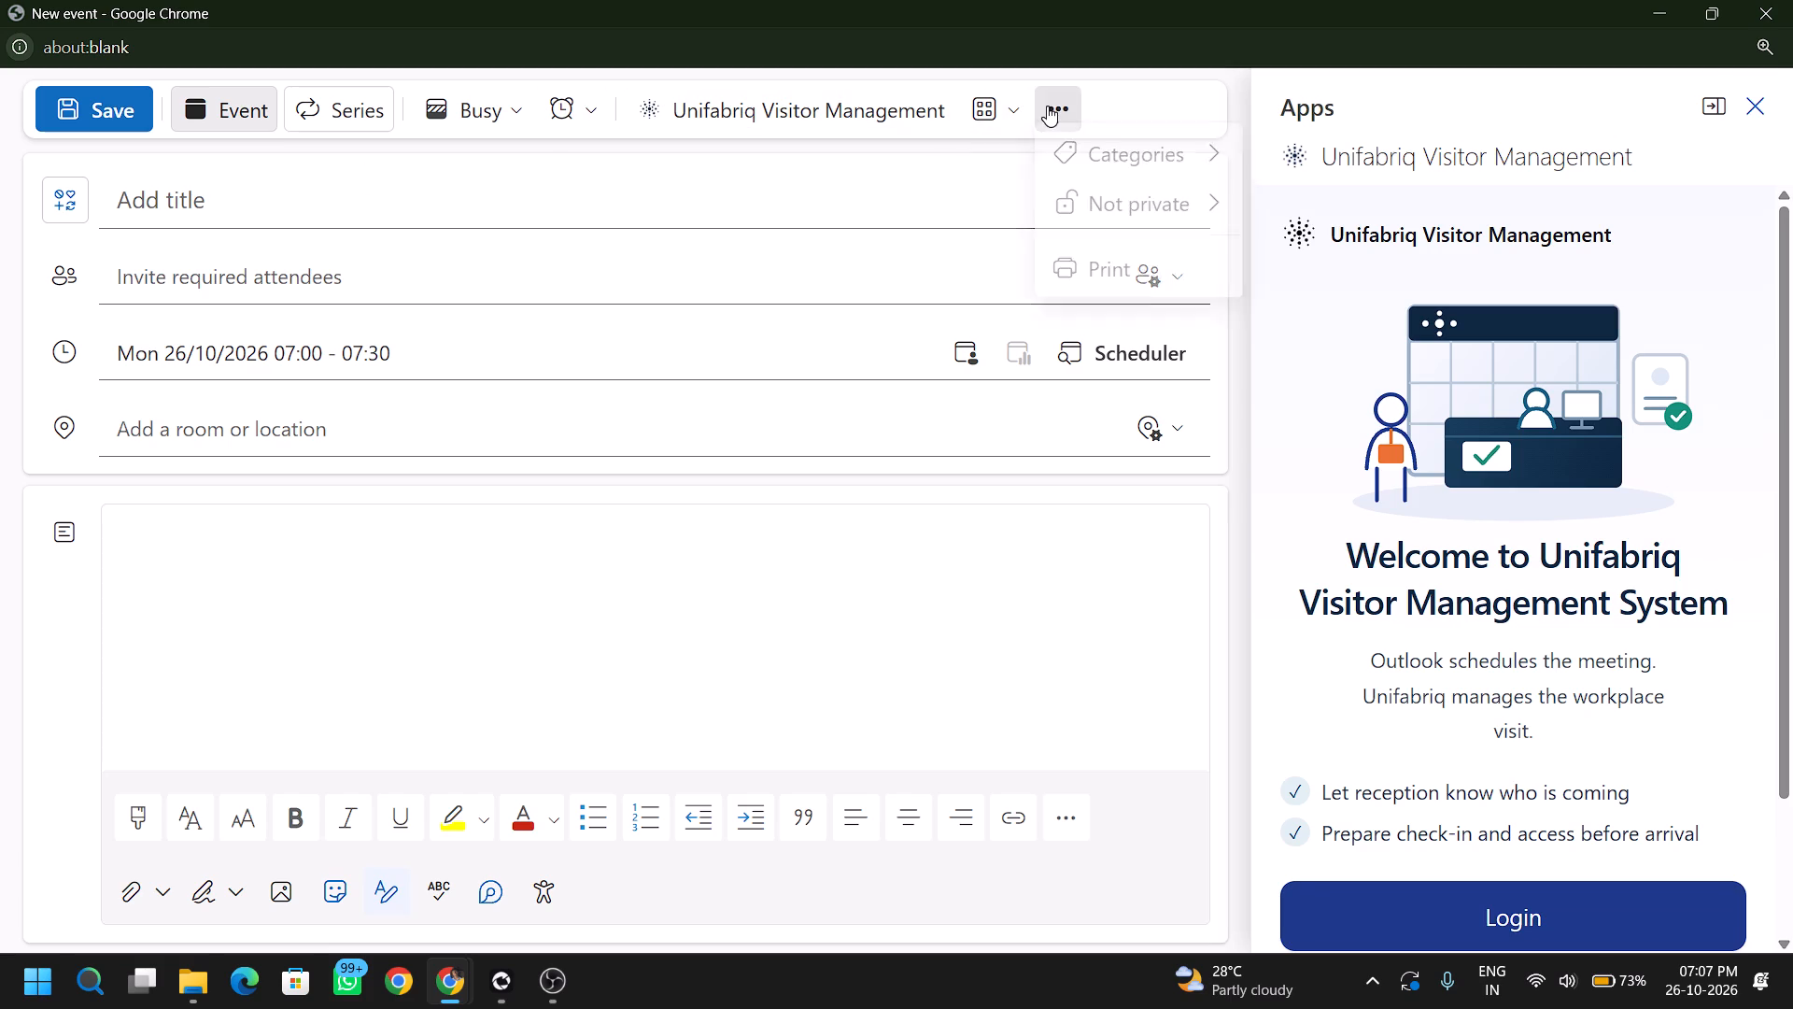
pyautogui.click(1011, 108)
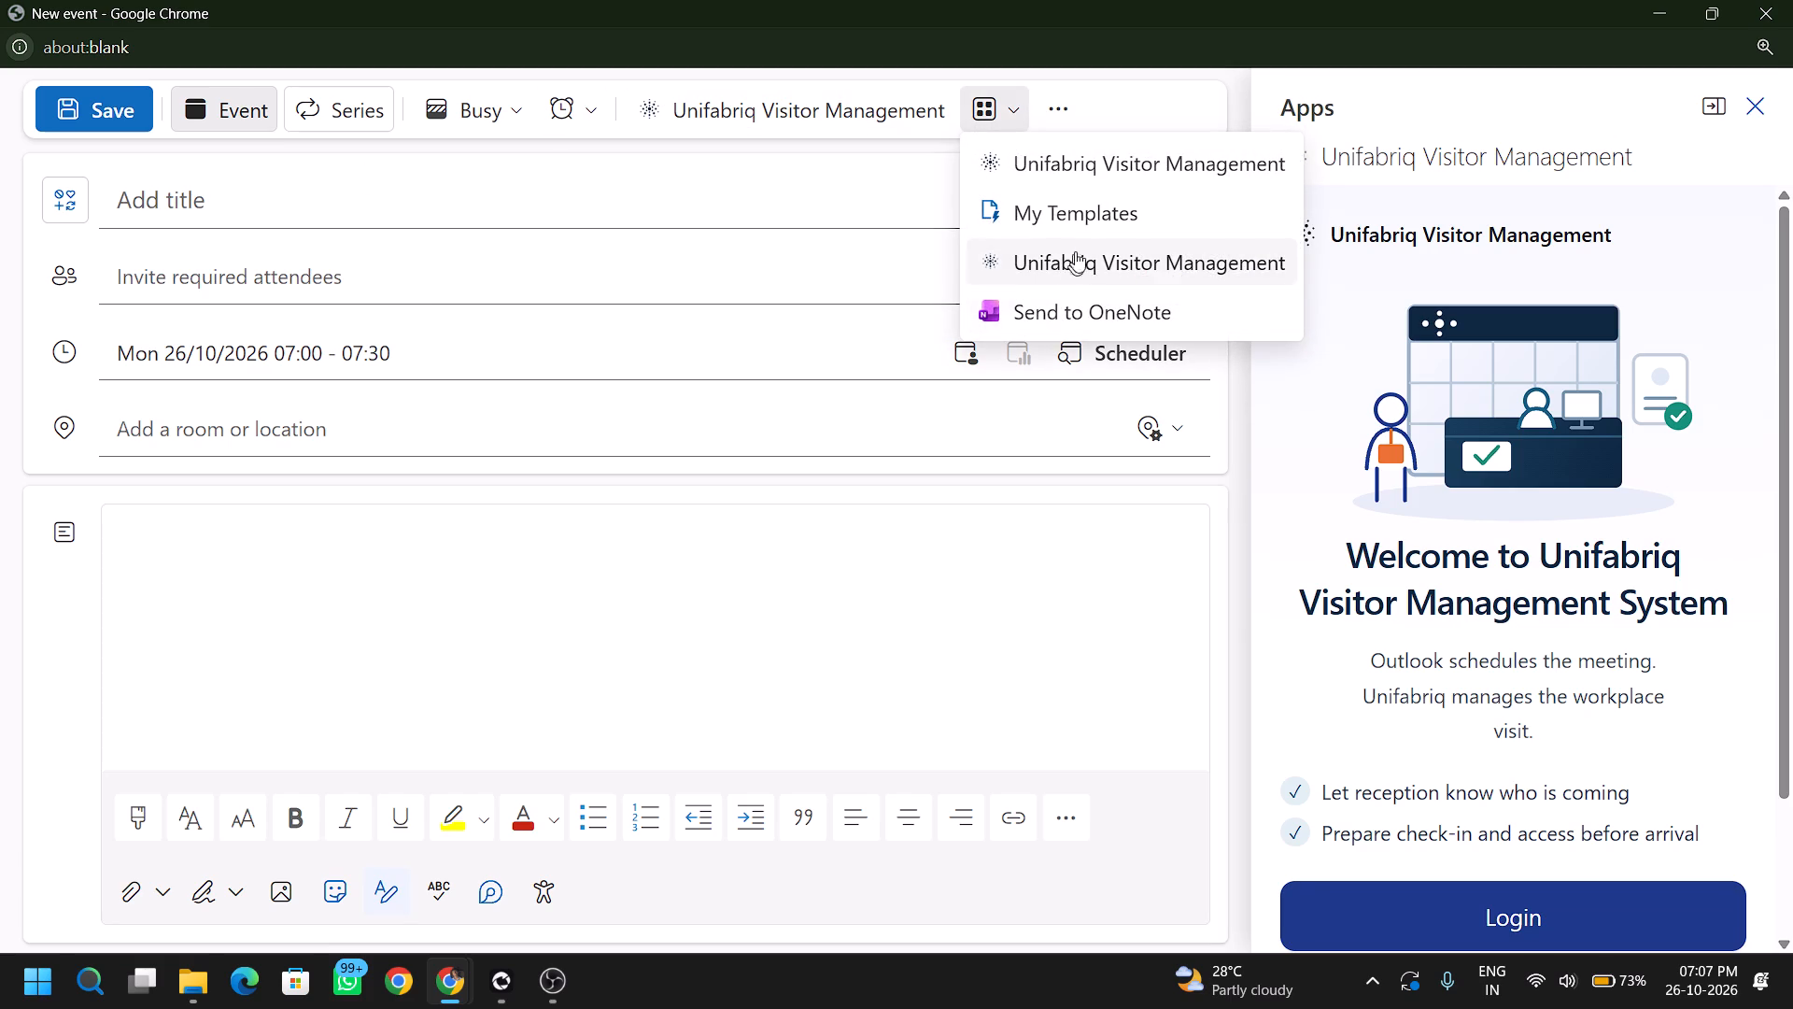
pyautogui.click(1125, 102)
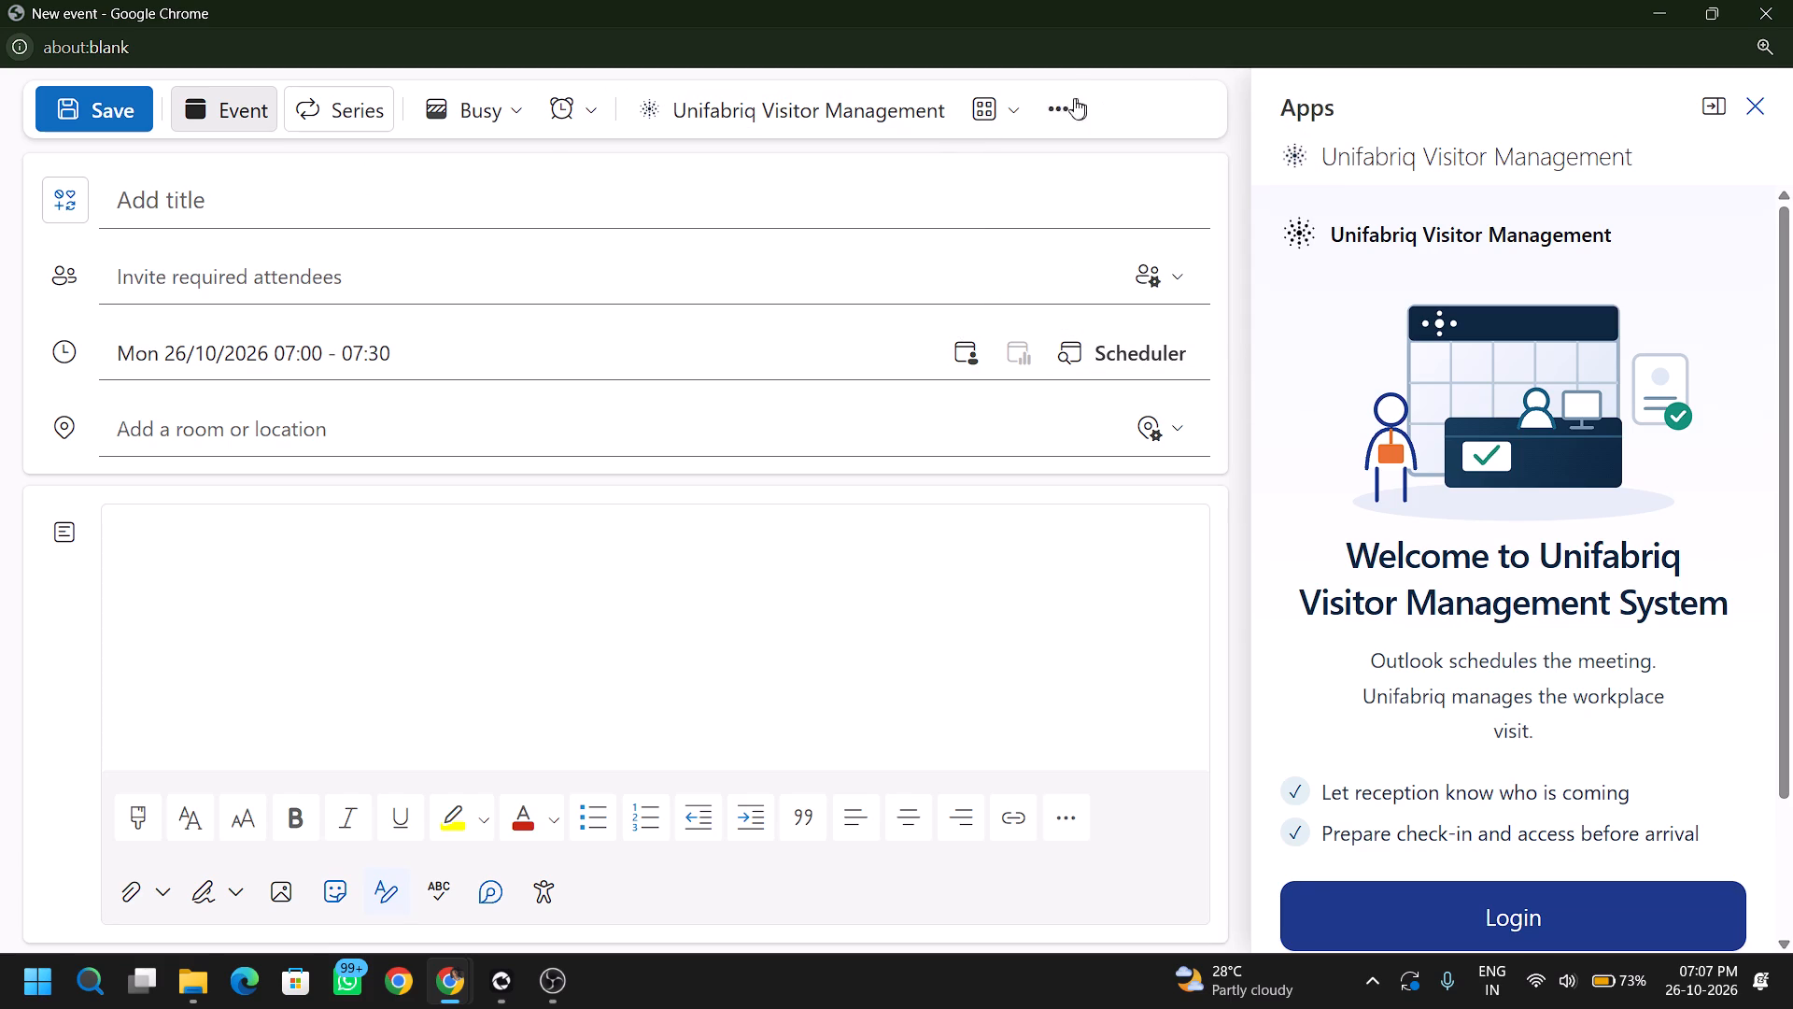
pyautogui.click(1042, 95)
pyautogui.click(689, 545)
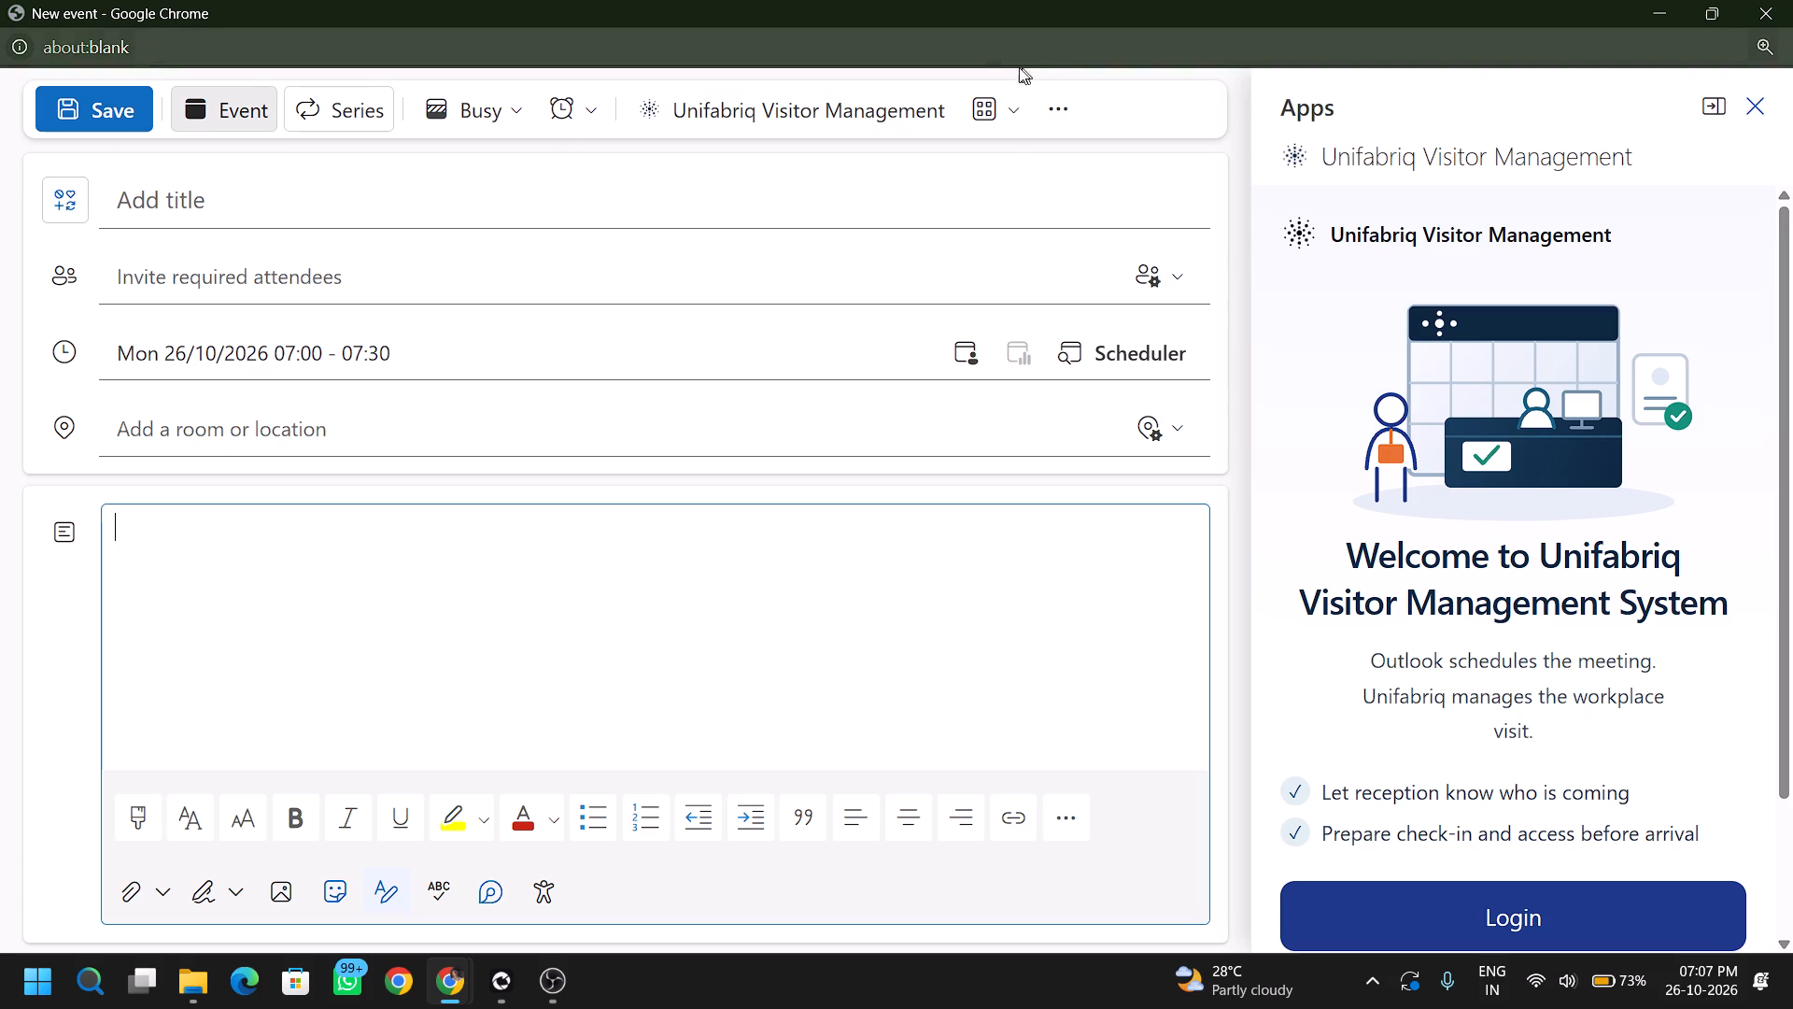
# Close the open add-in pane and reopen Unifabriq Visitor Management from the new event's add-ins.
pyautogui.click(1748, 107)
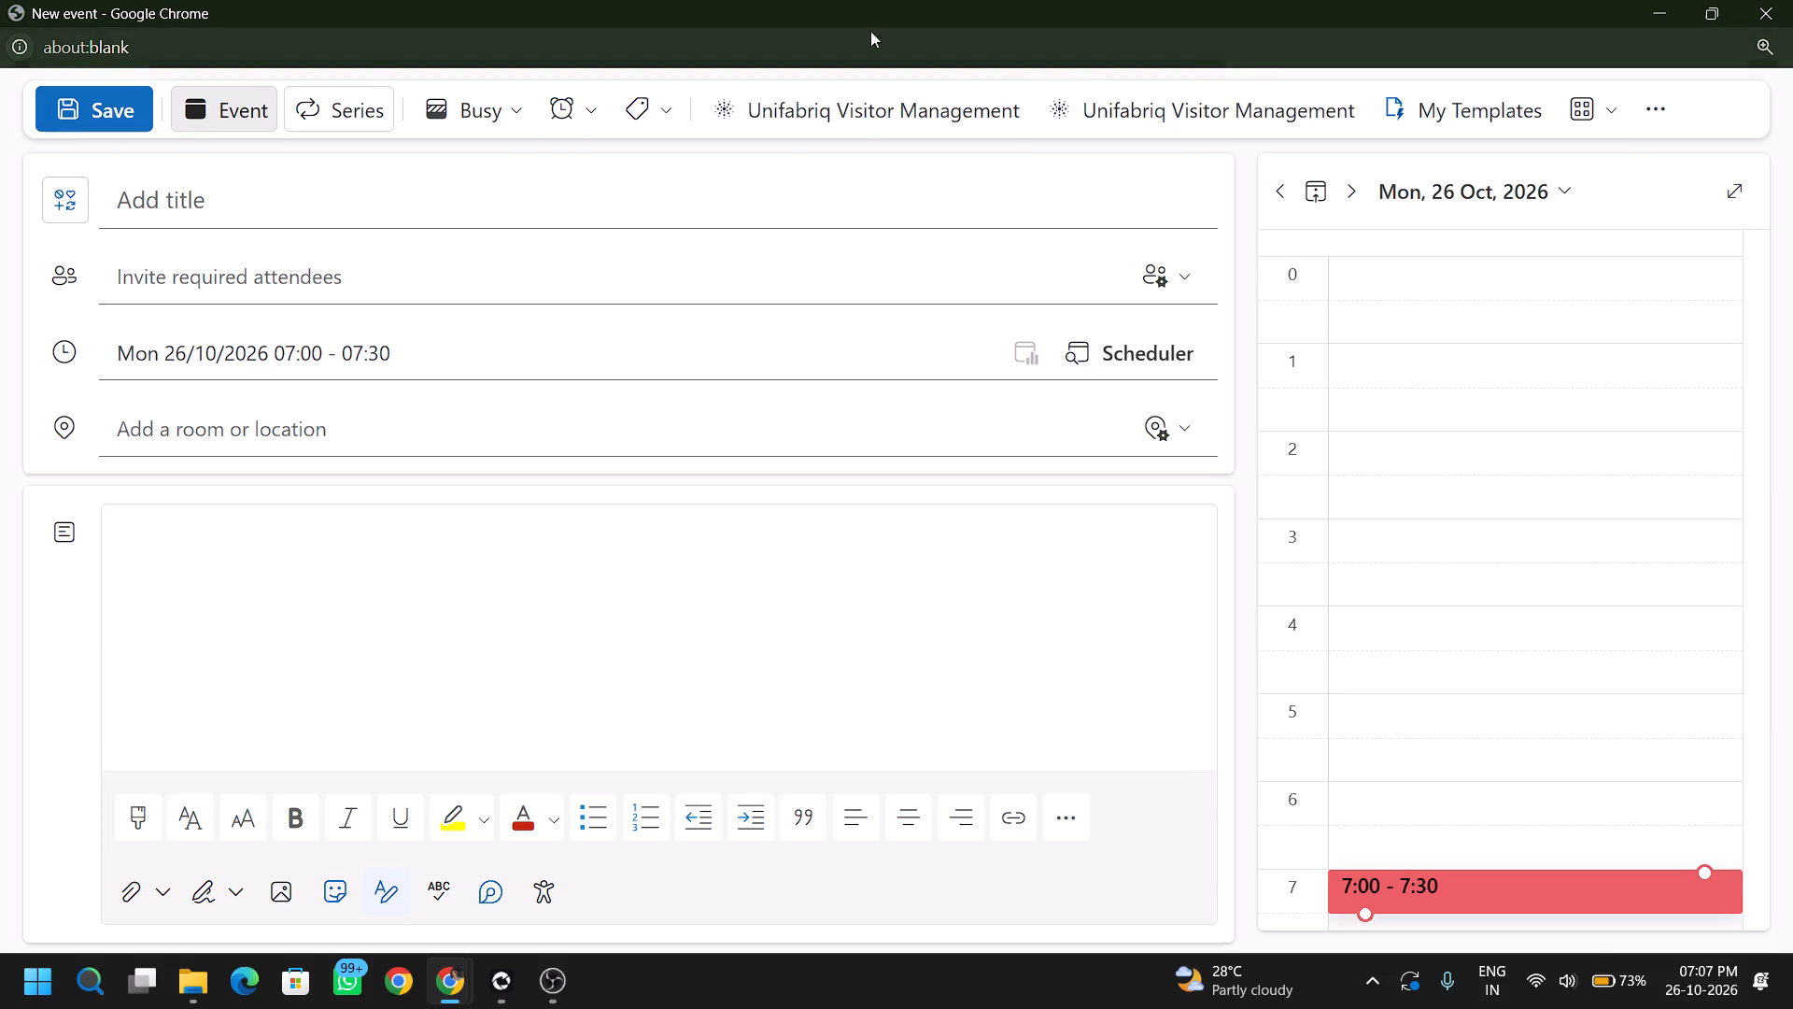
pyautogui.click(667, 125)
pyautogui.click(678, 125)
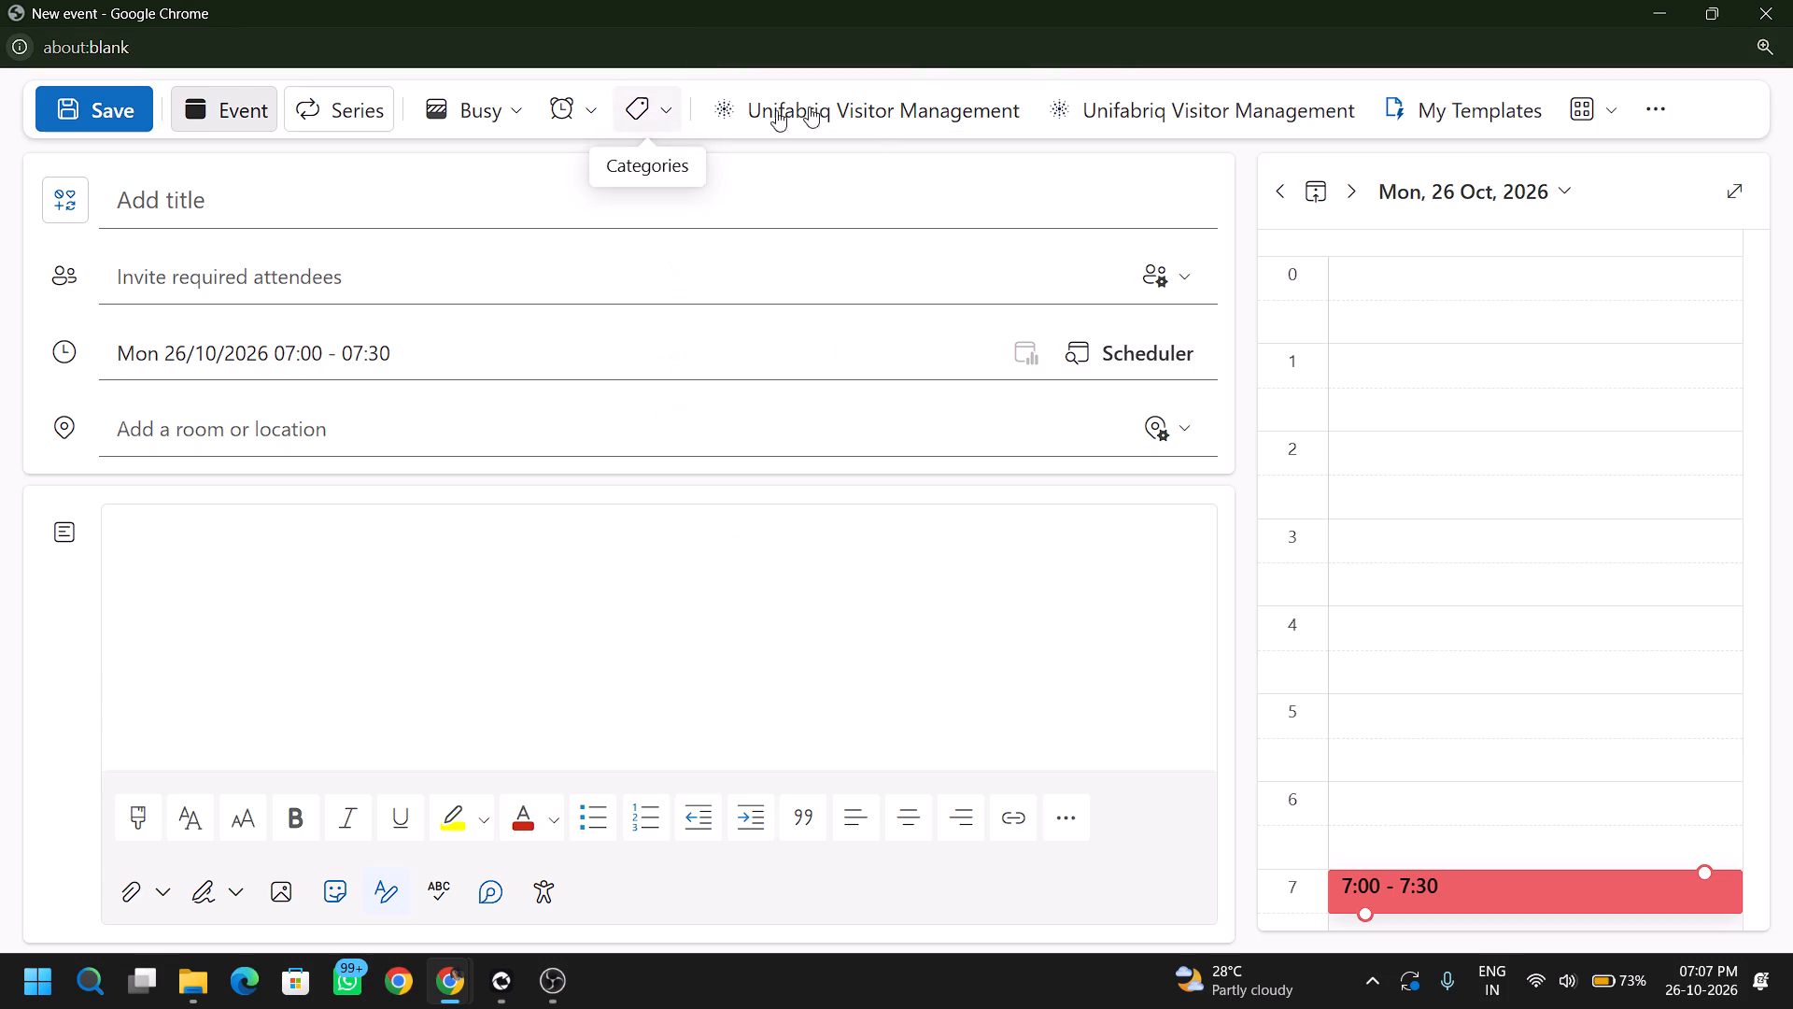
pyautogui.click(1576, 122)
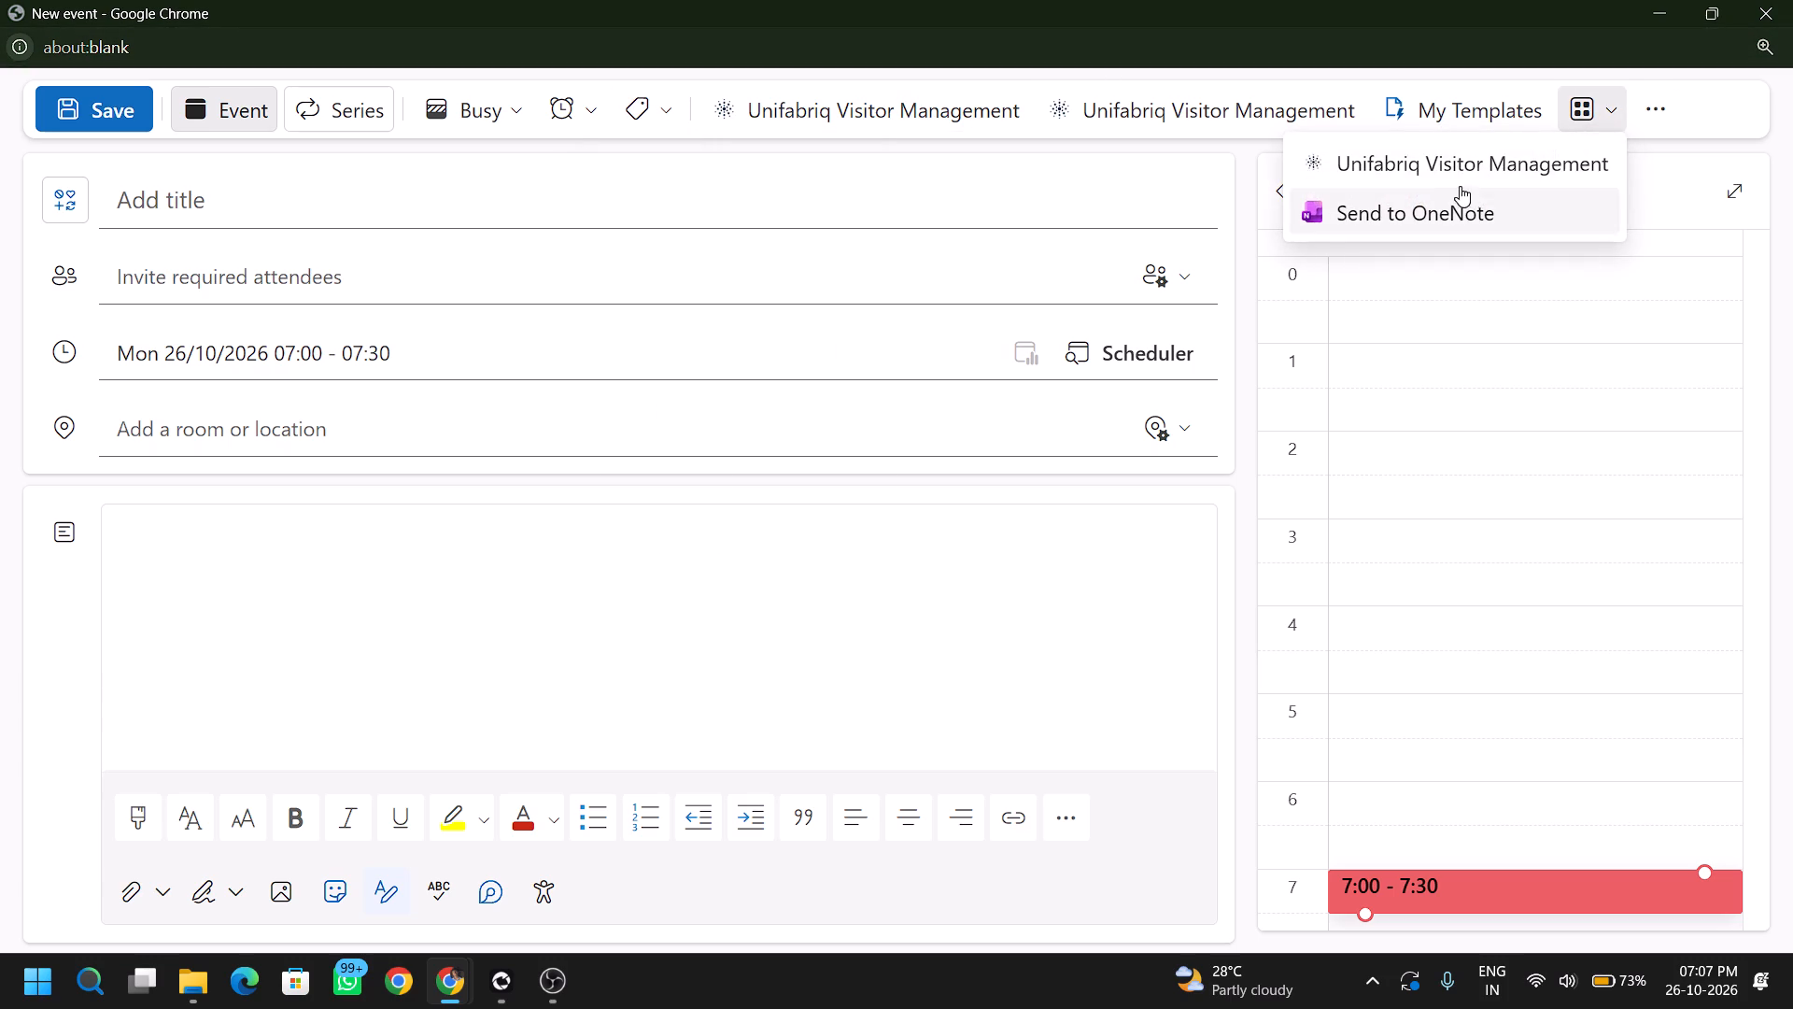
pyautogui.click(1467, 162)
pyautogui.click(1305, 116)
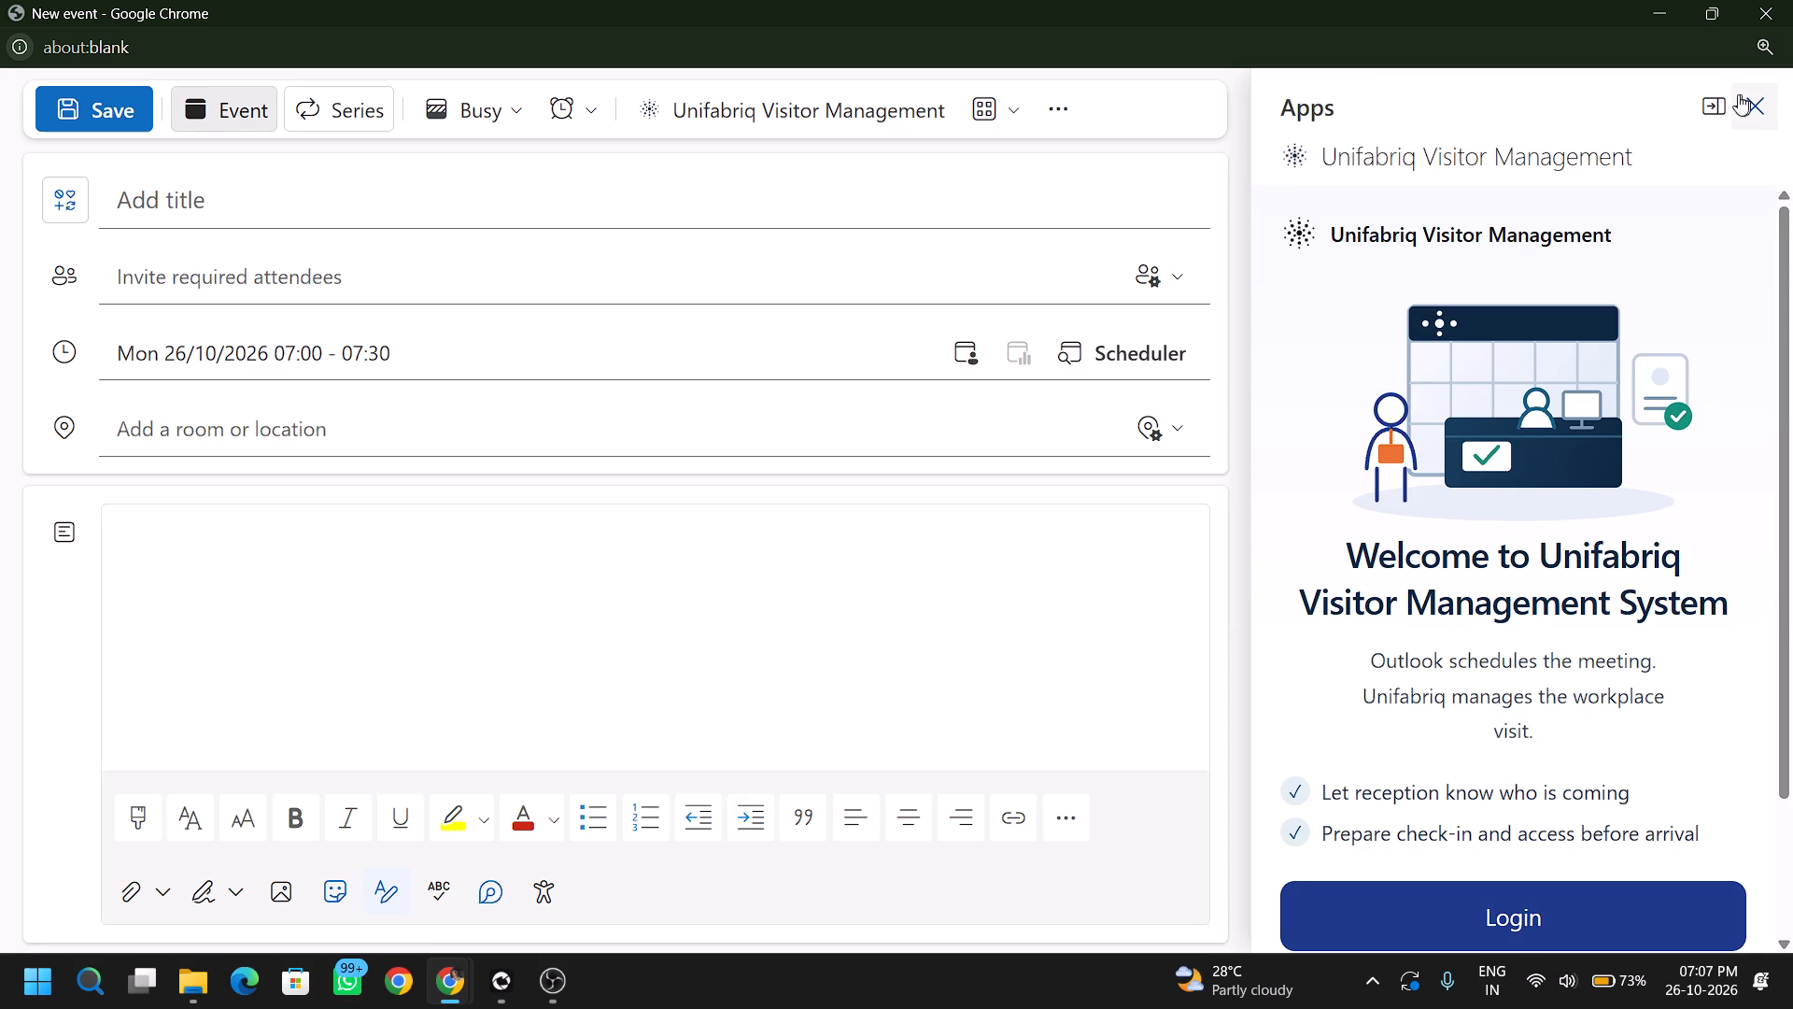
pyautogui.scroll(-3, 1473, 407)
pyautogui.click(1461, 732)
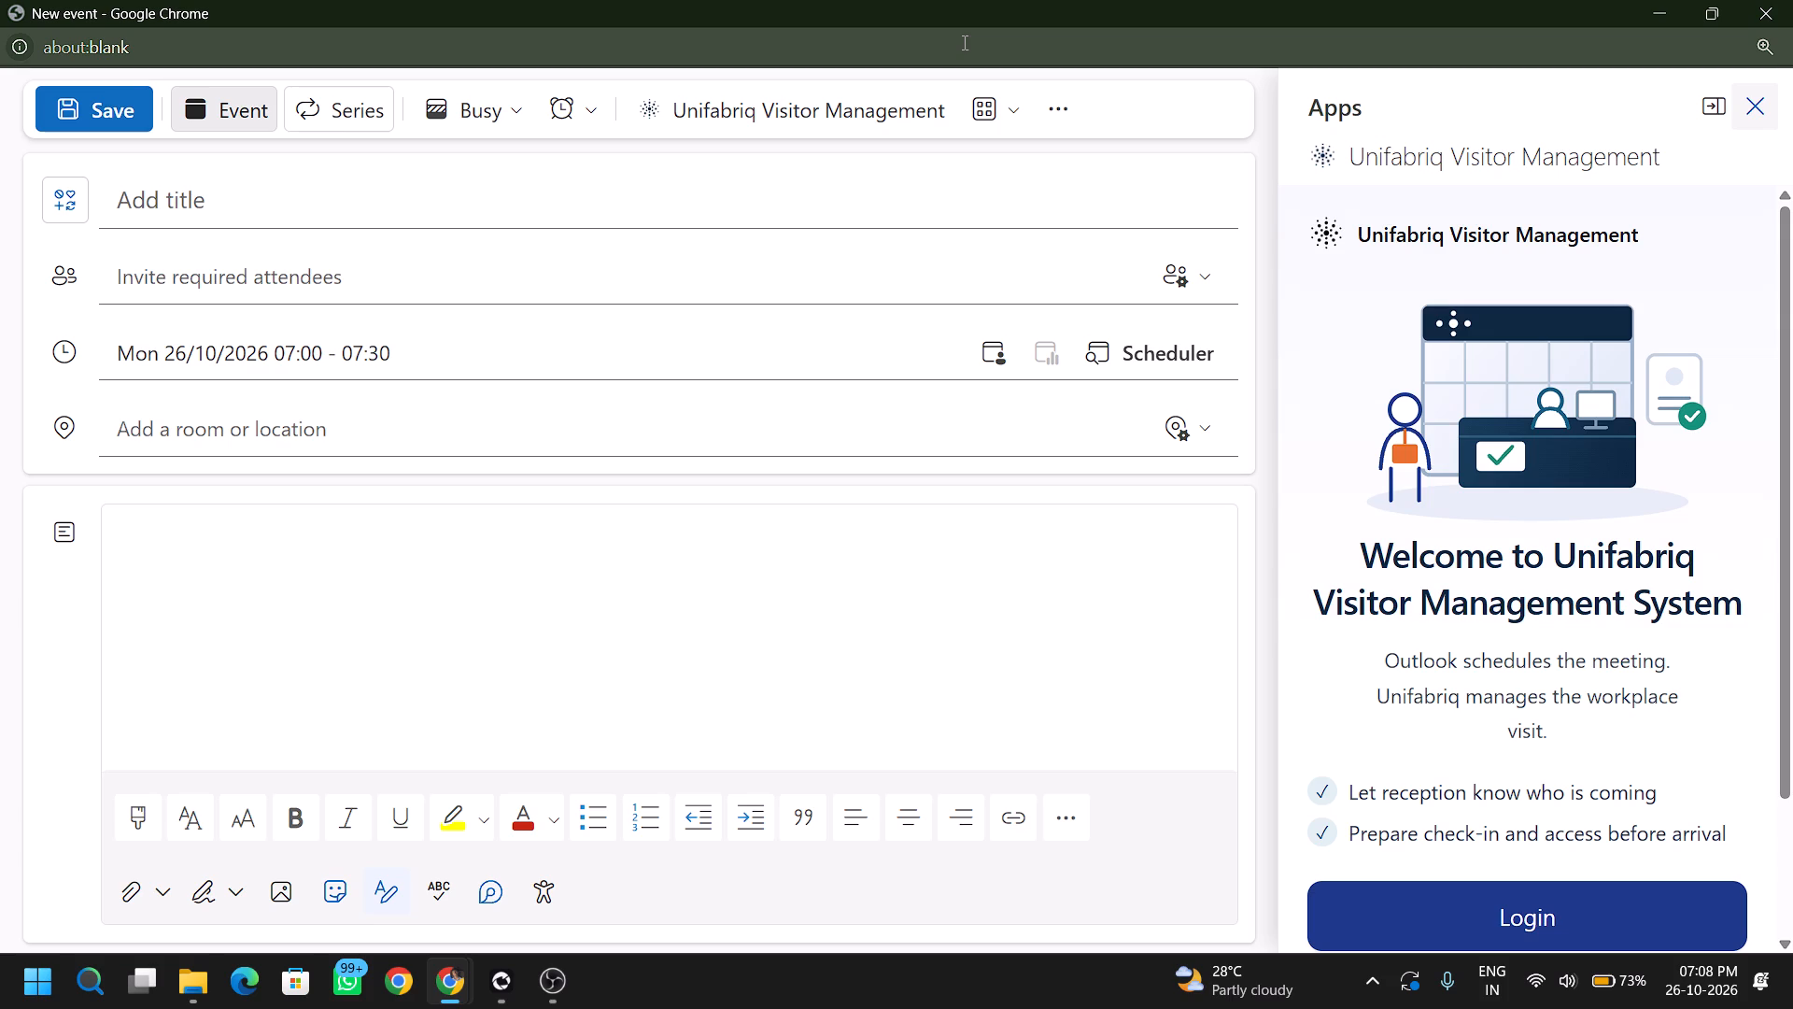
pyautogui.click(1753, 121)
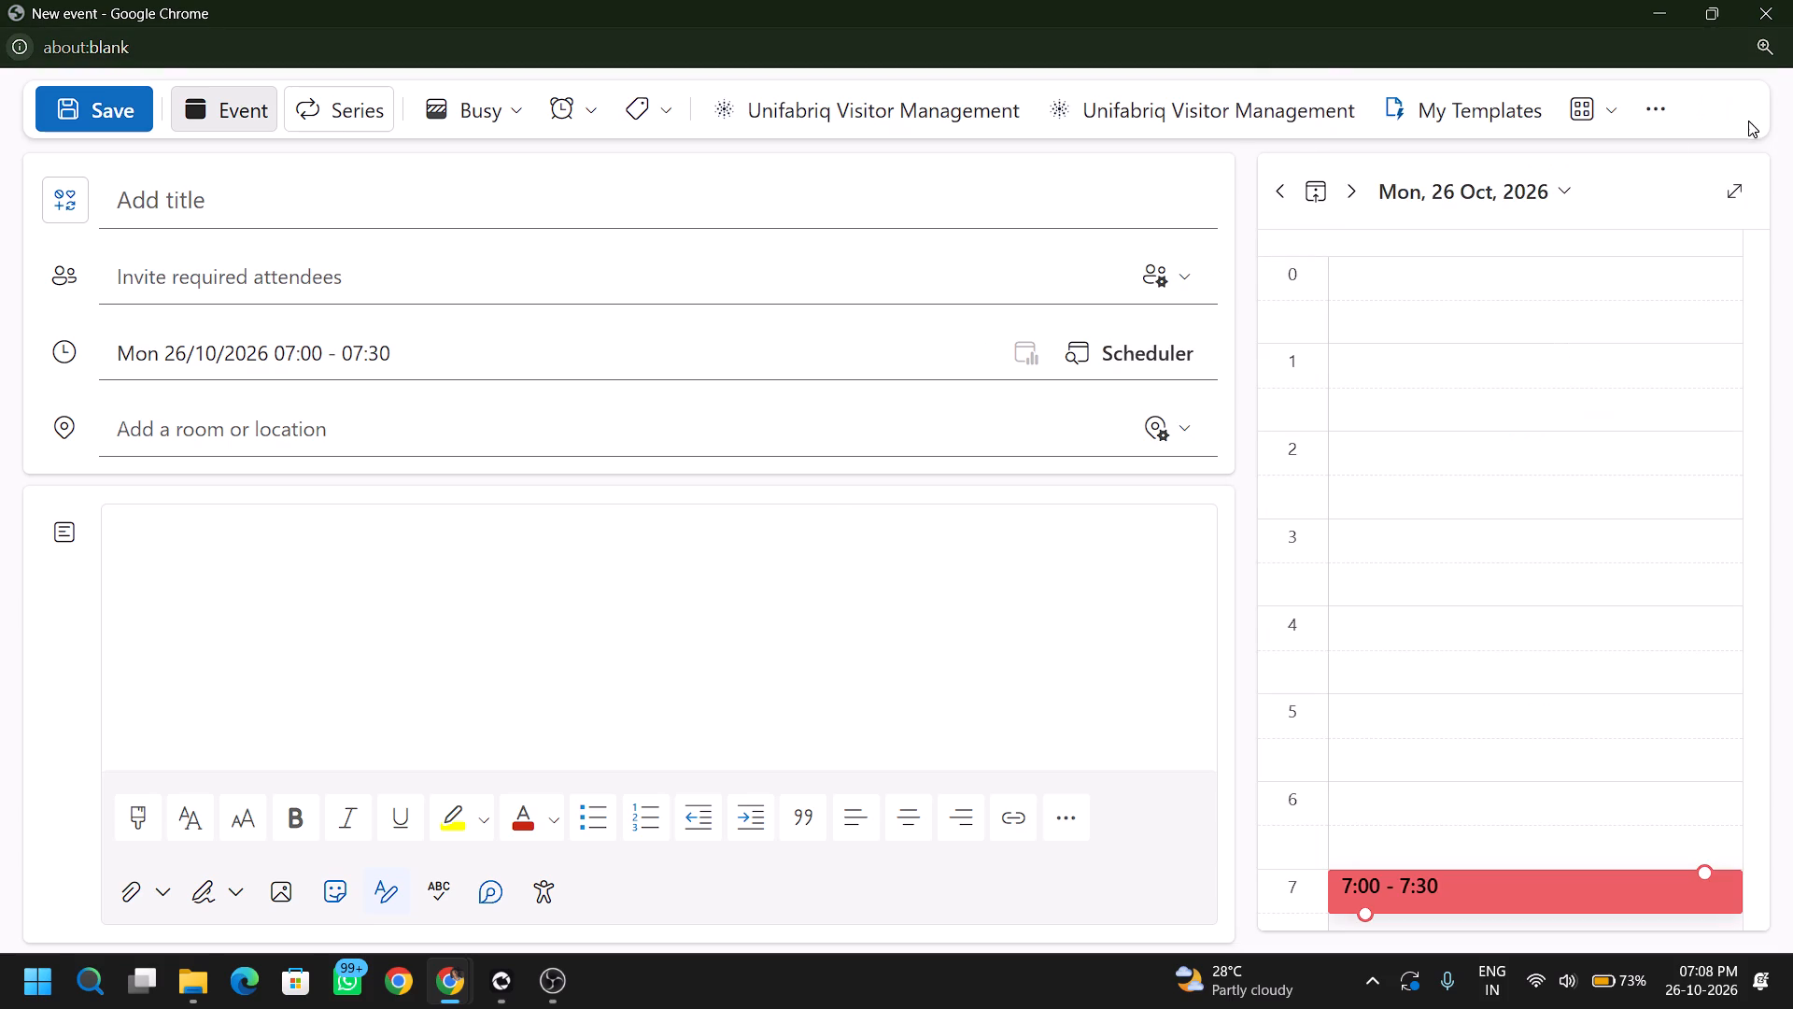
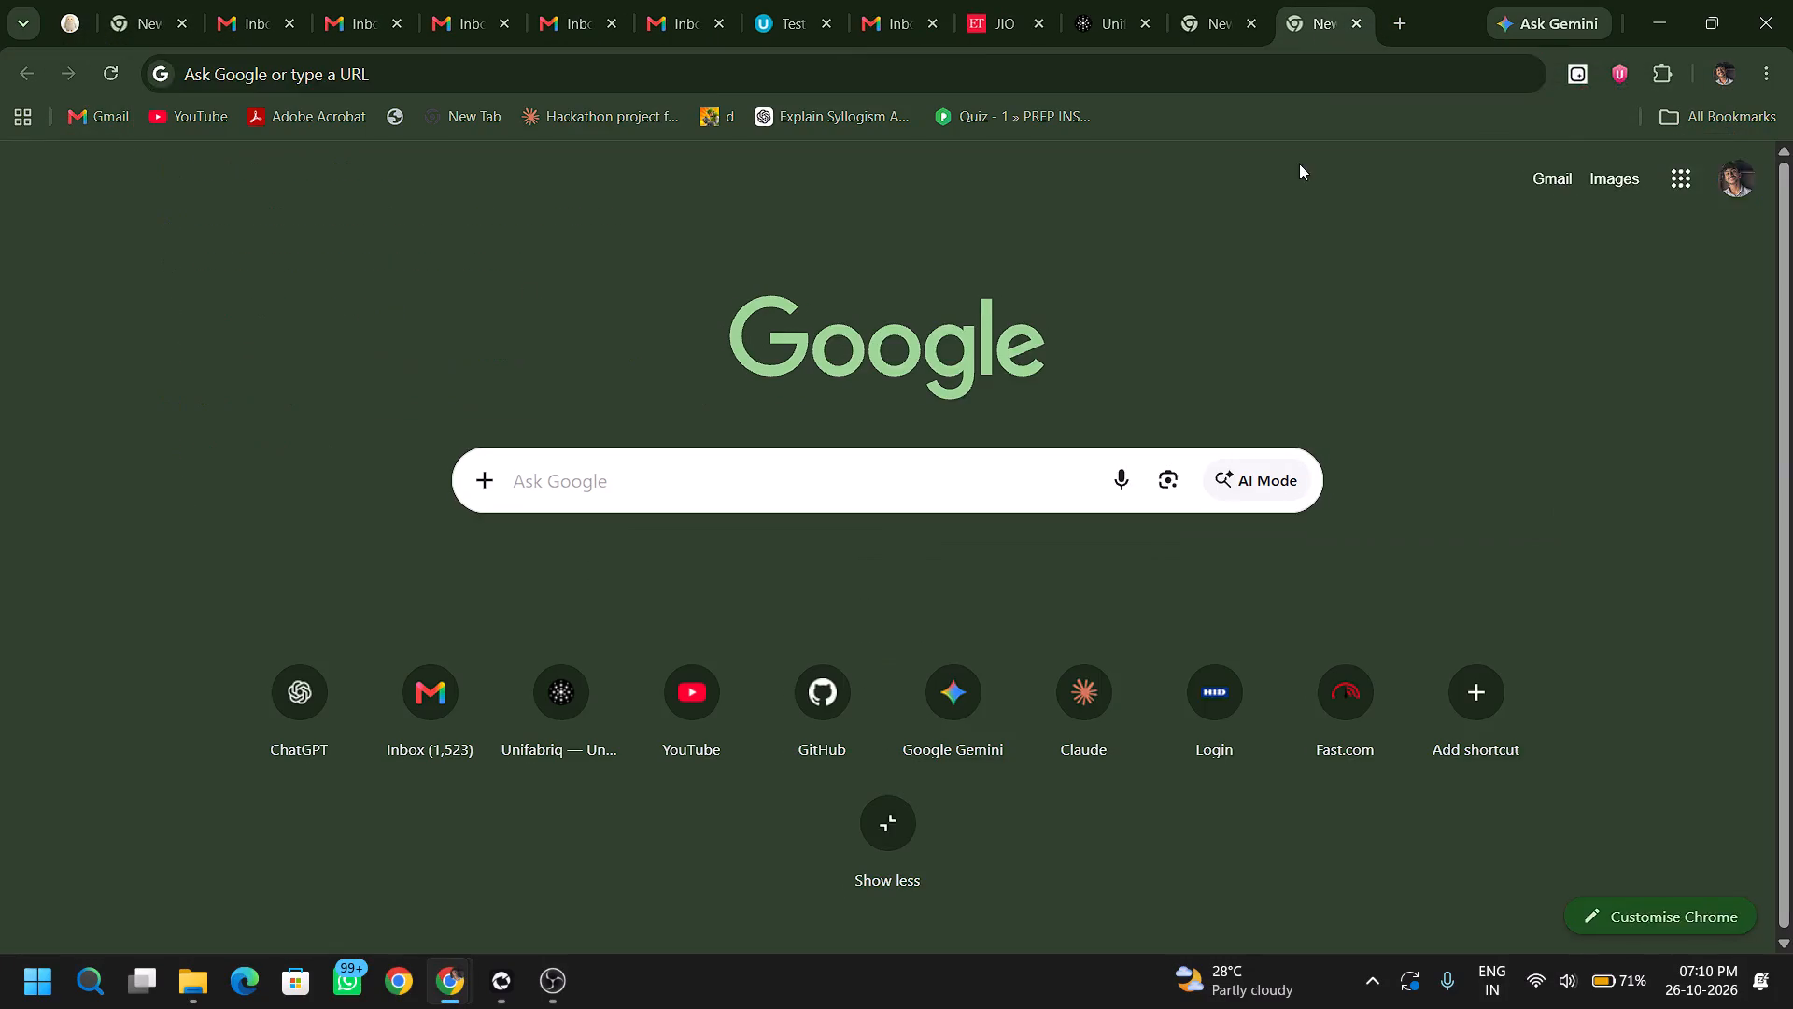
# Move the empty new tab out of the Chrome window into its own separate window and maximize that window.
pyautogui.moveTo(1299, 163); pyautogui.dragTo(836, 311)
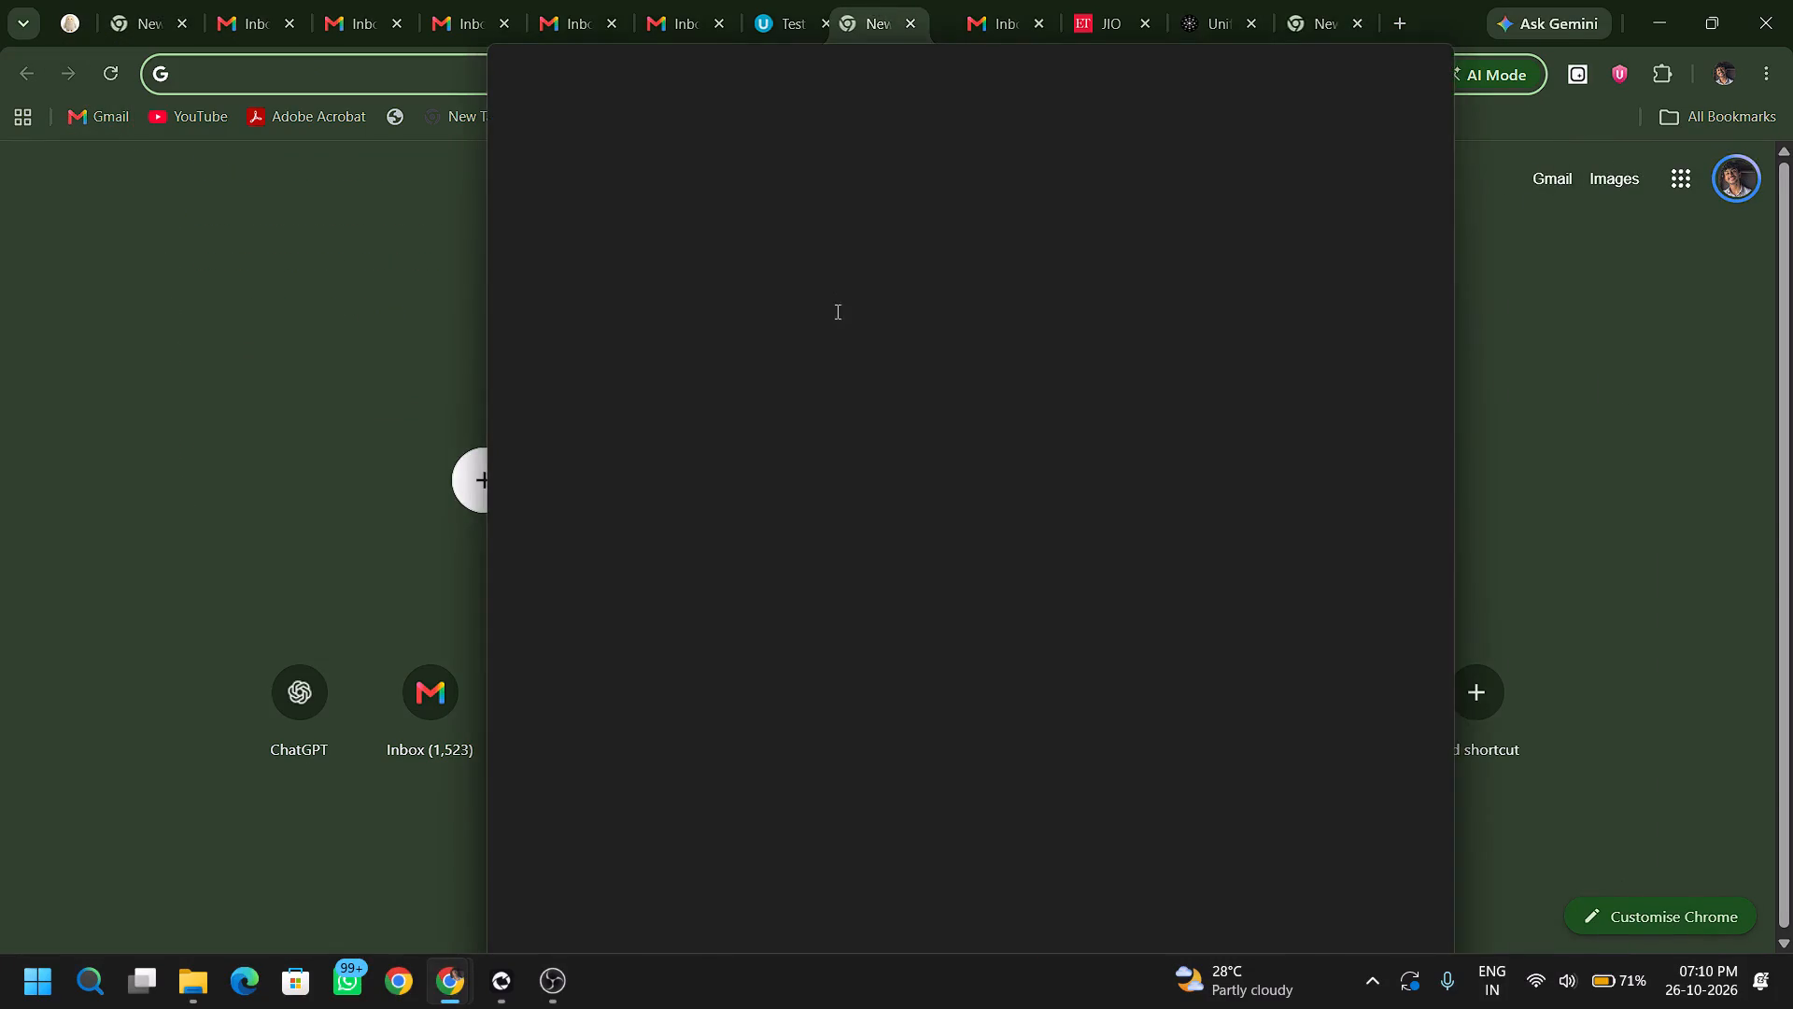
pyautogui.moveTo(836, 311); pyautogui.dragTo(781, 155)
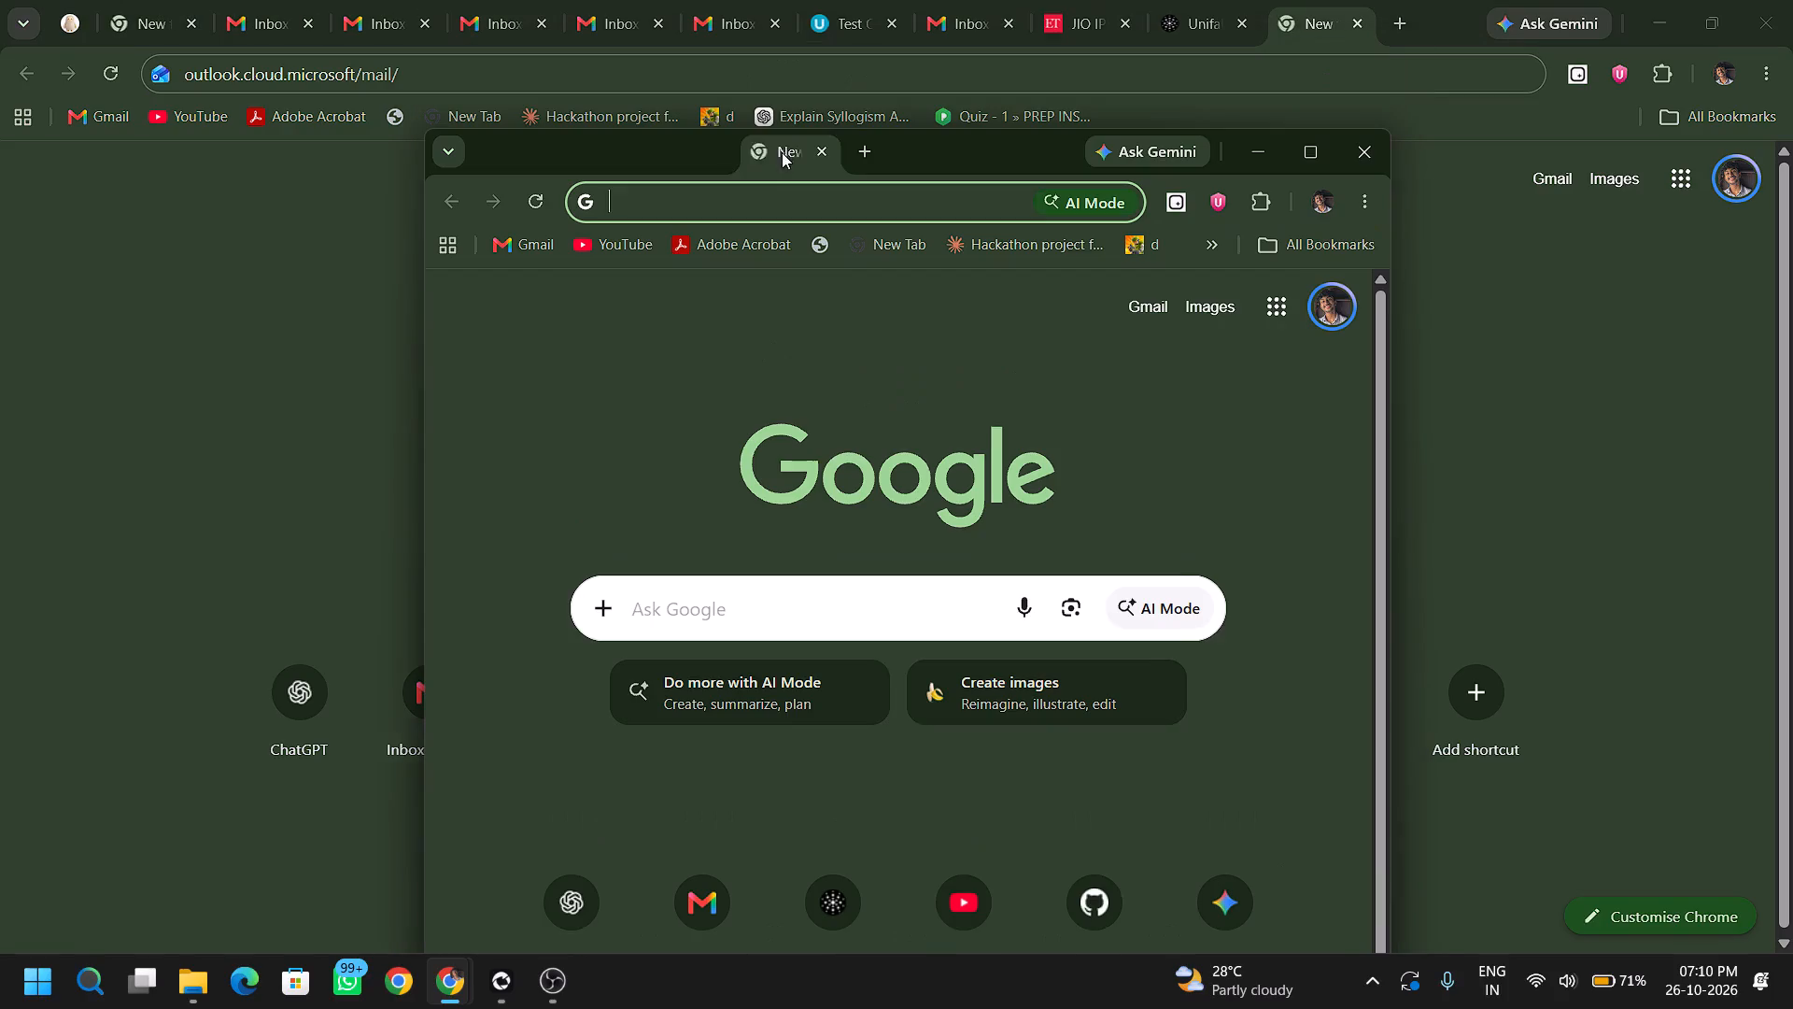
pyautogui.moveTo(868, 162); pyautogui.dragTo(887, 0)
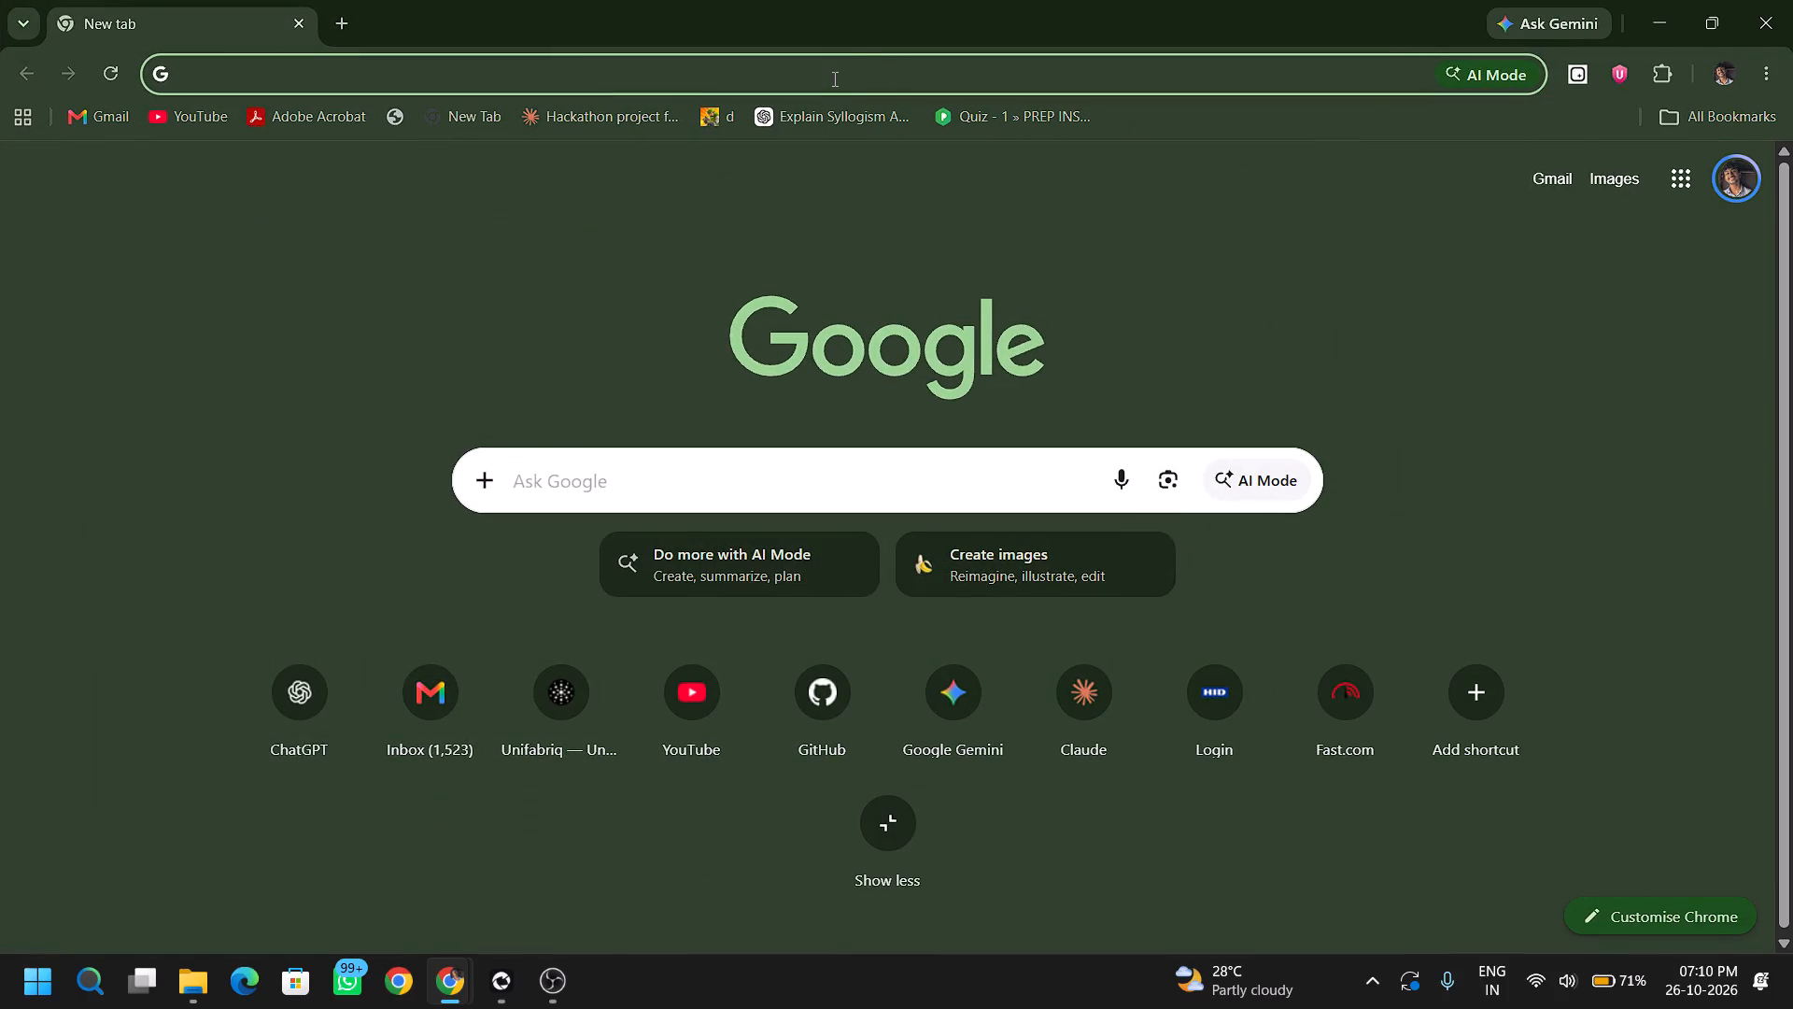
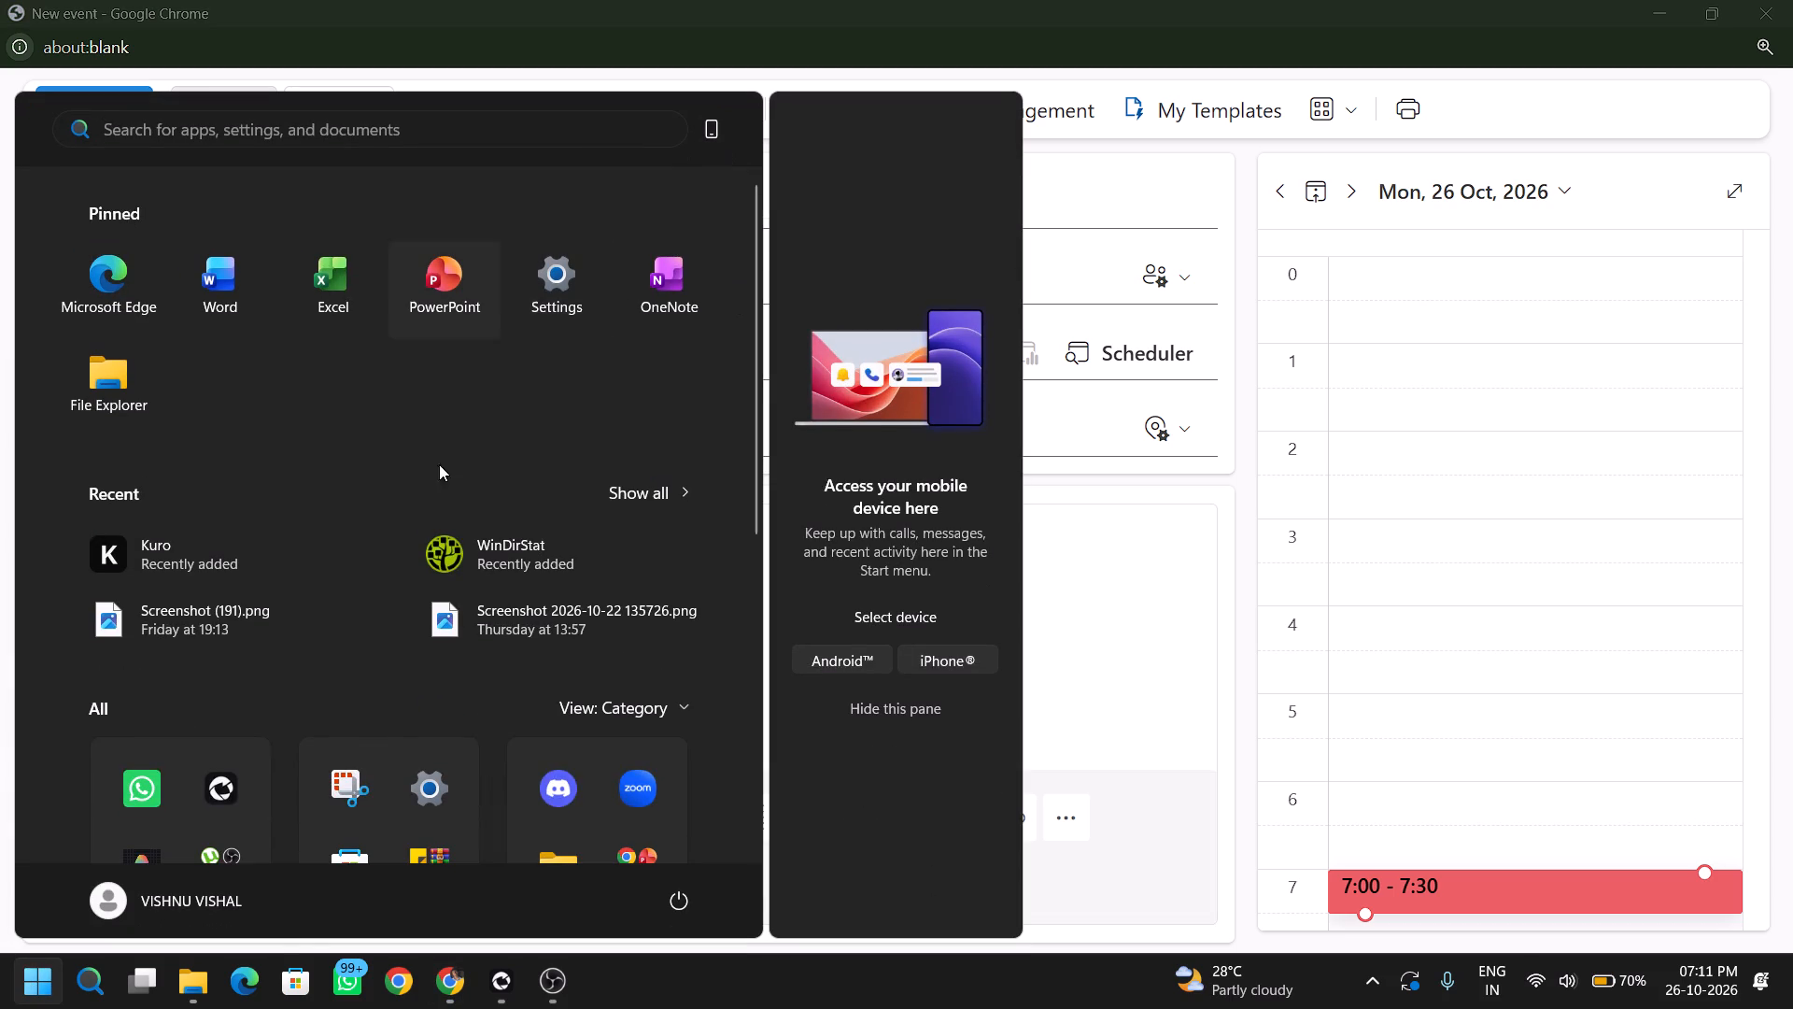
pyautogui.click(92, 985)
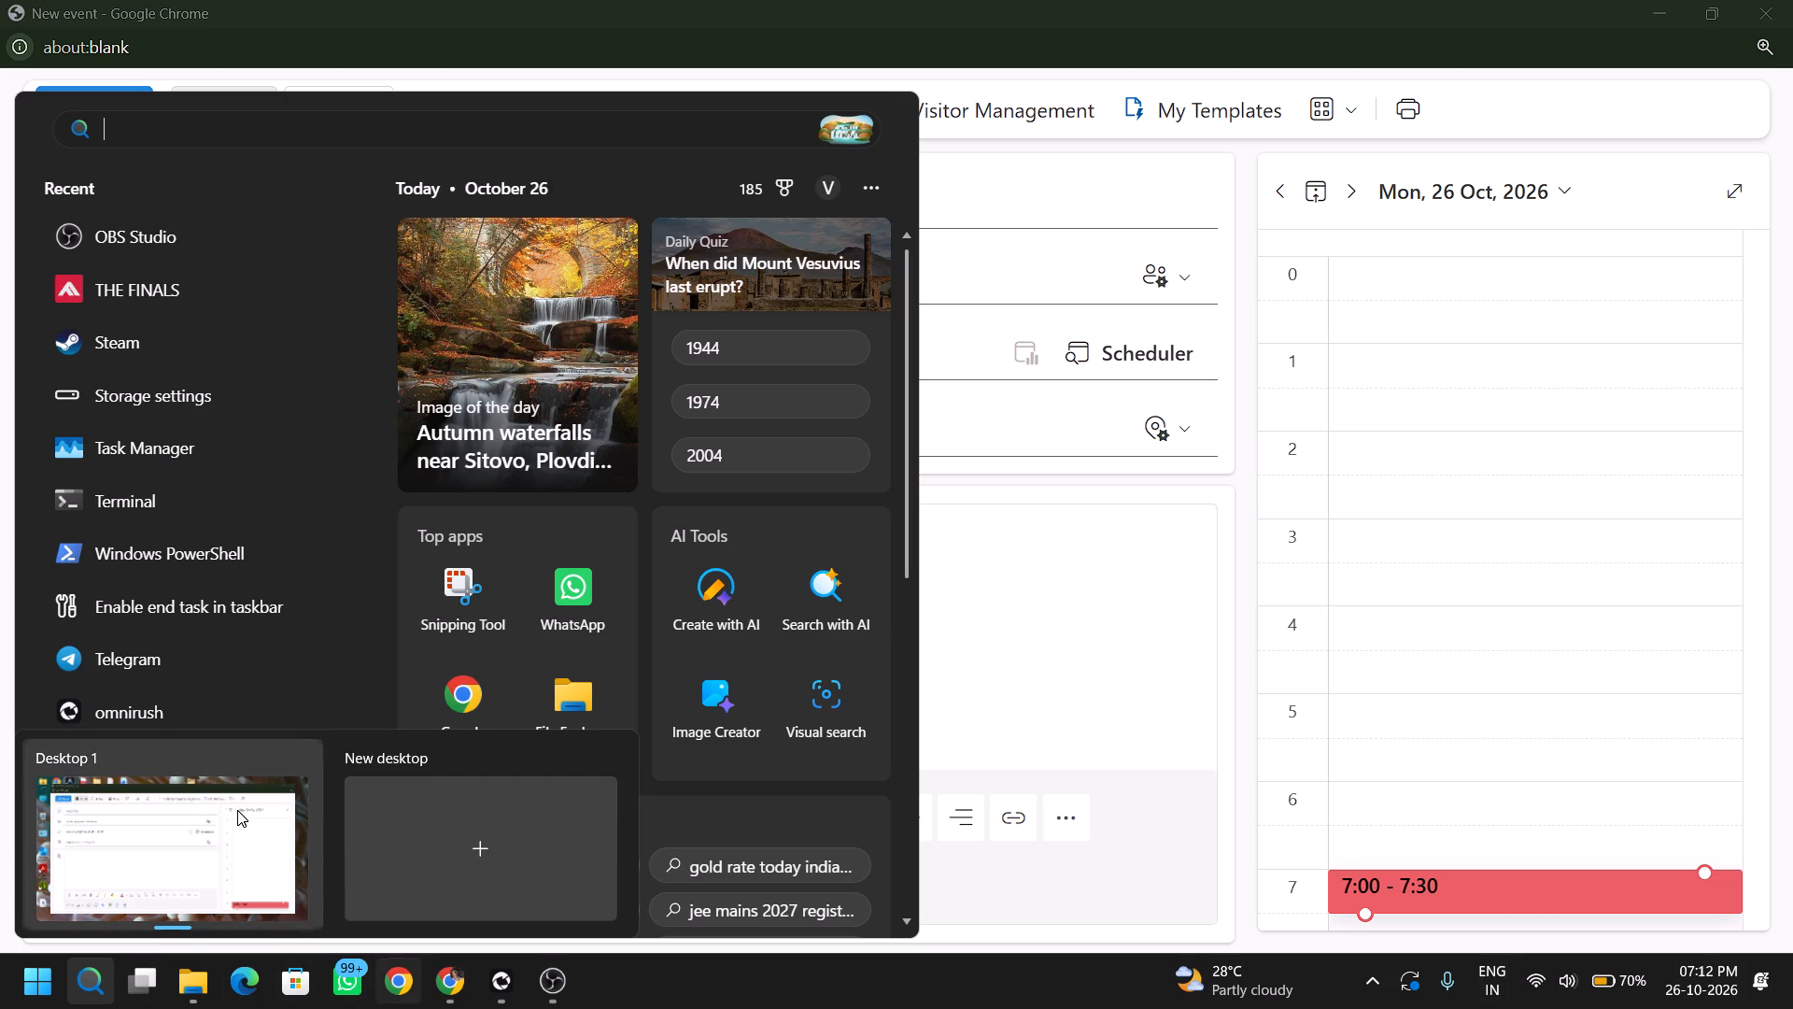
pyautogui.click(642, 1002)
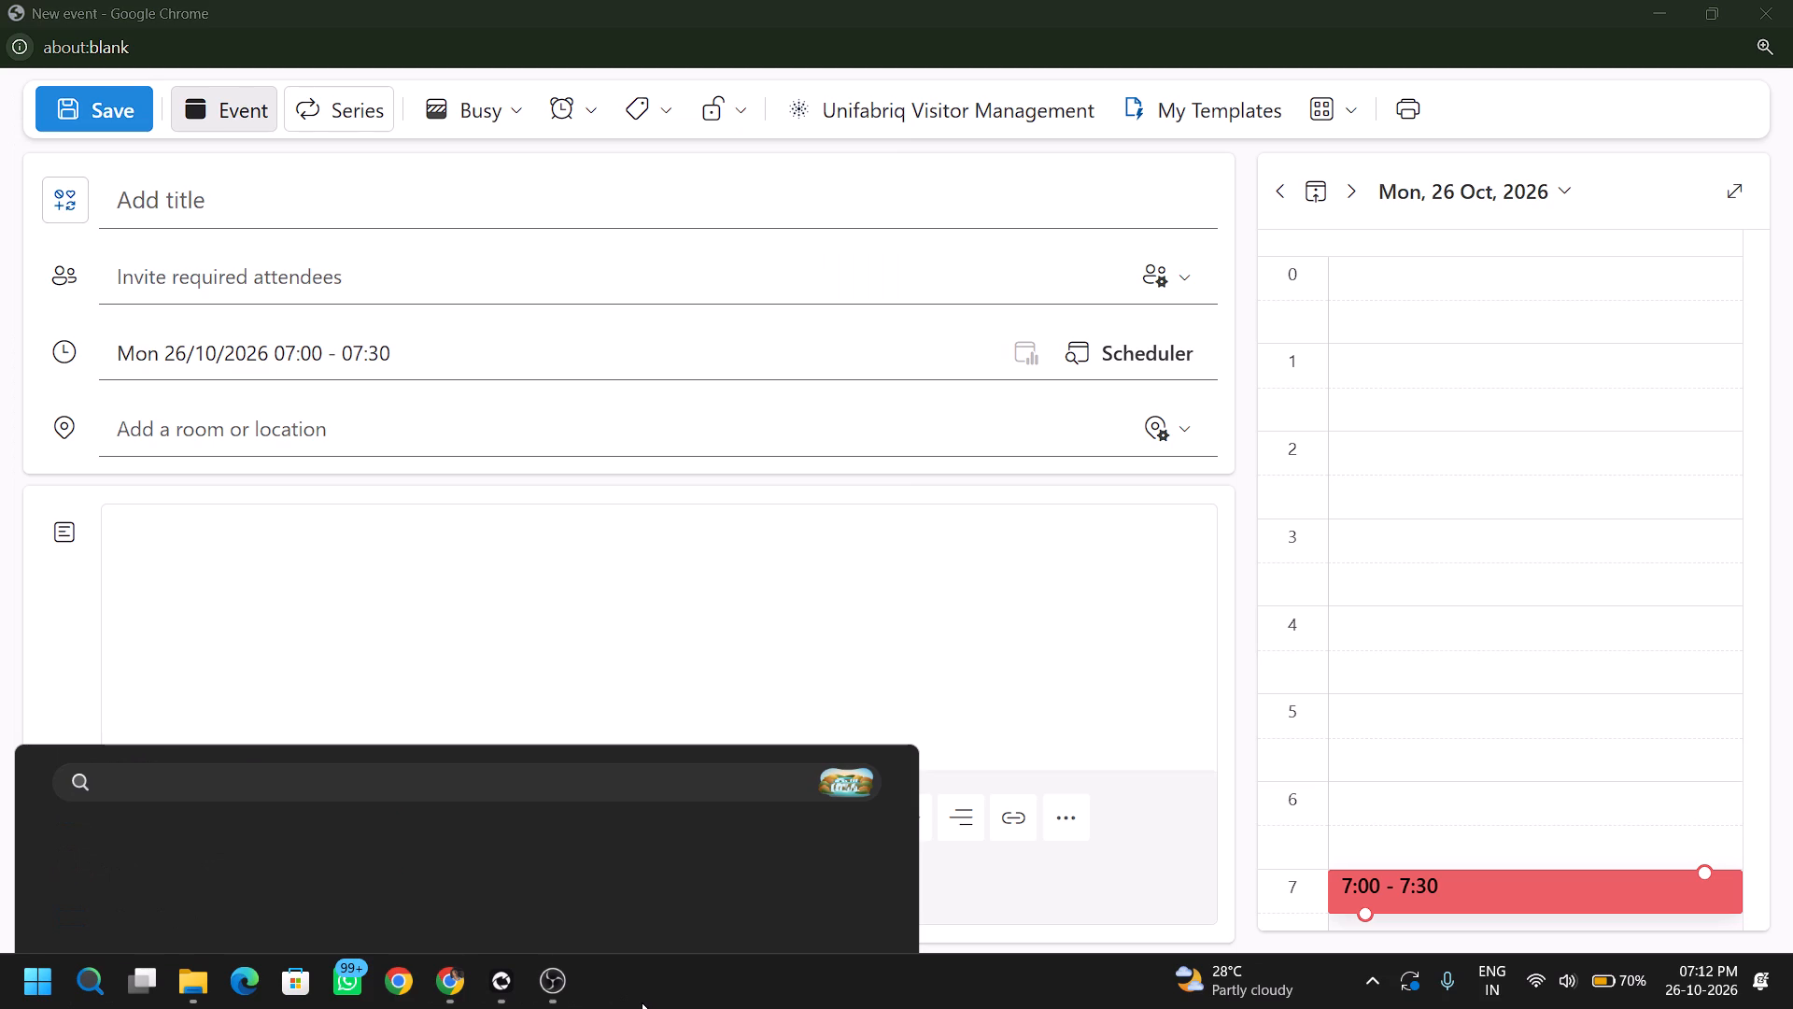
# In Windows Settings, turn on automatic hiding of the taskbar under Personalisation > Taskbar, and minimise Settings to return to the new event.
pyautogui.press('super+i')
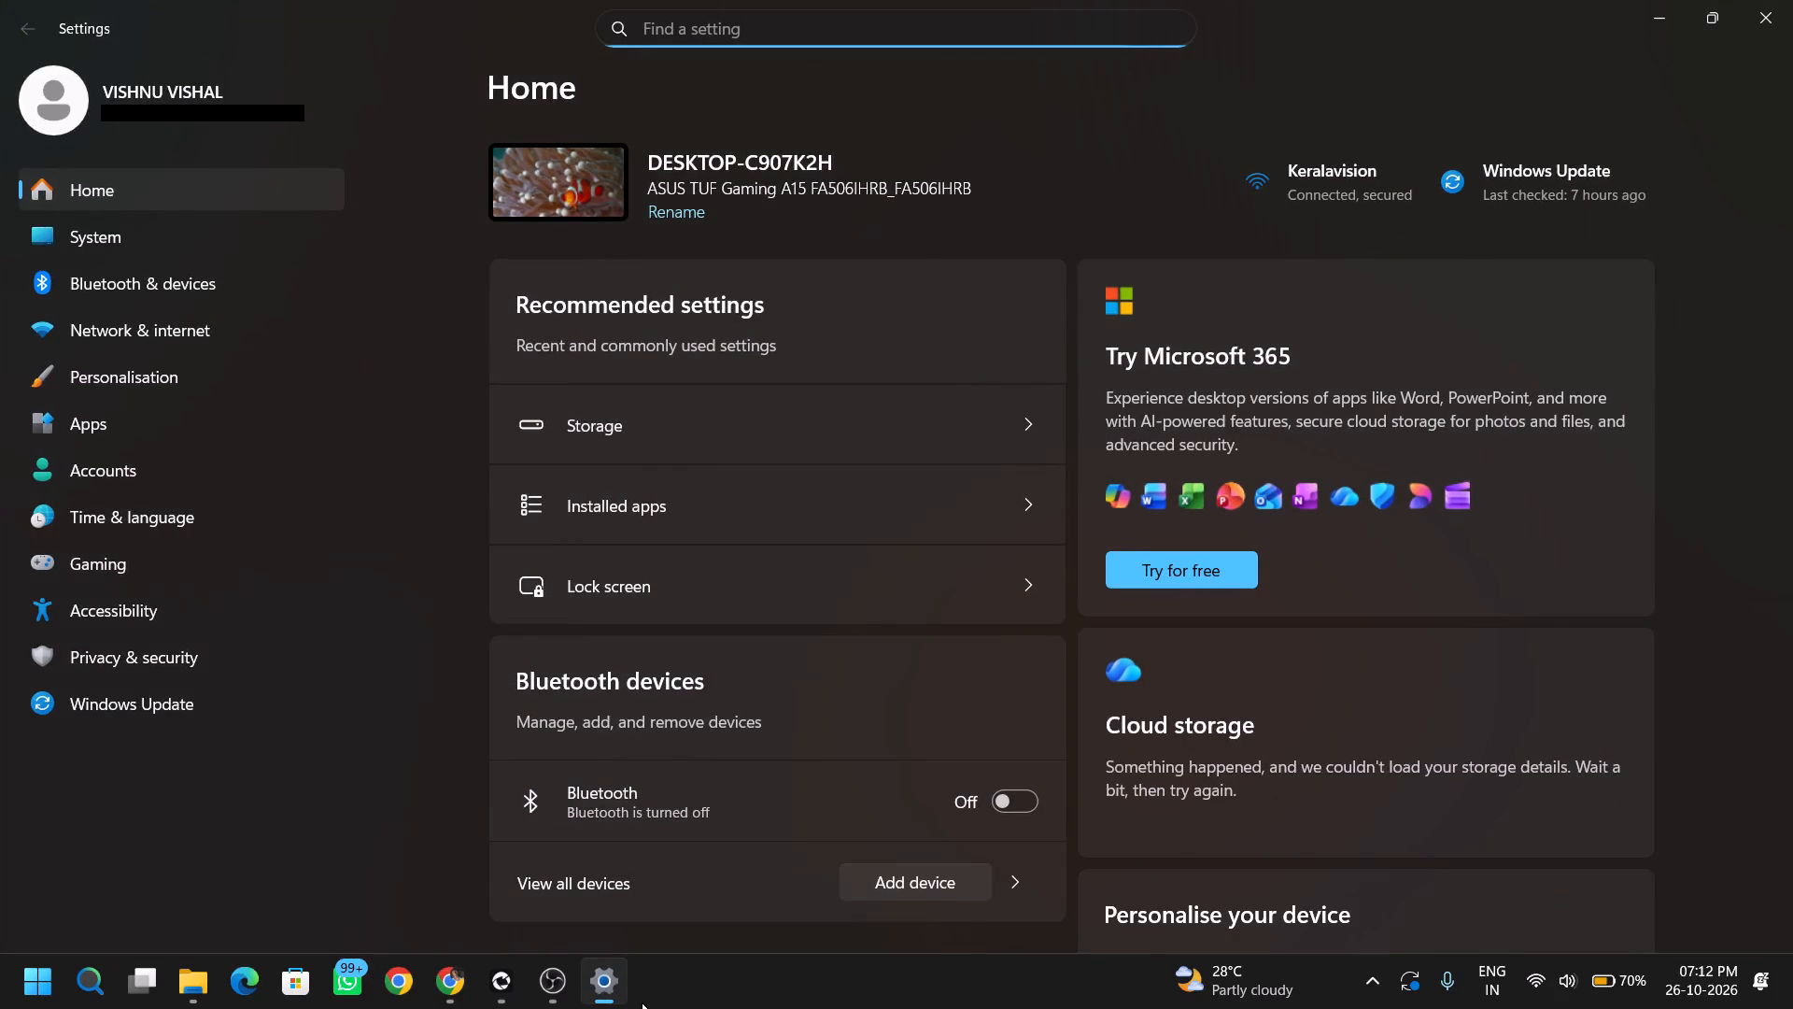
pyautogui.click(149, 391)
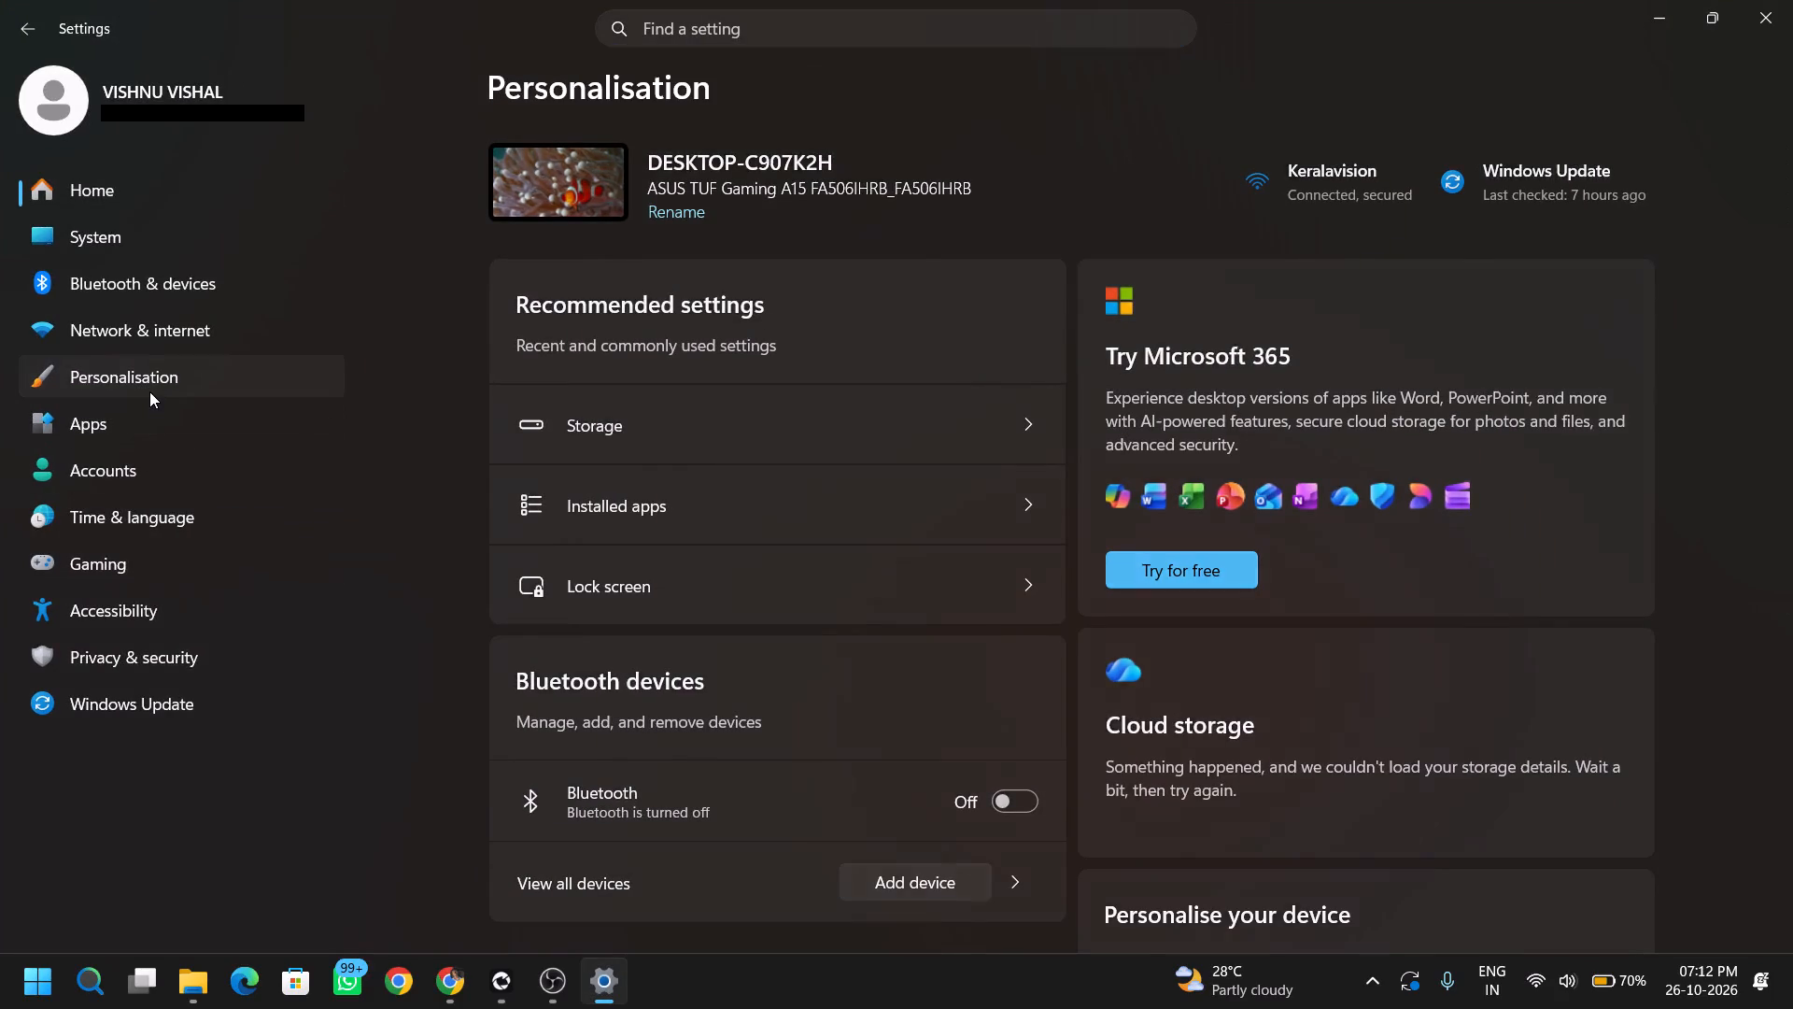
pyautogui.scroll(-1, 707, 616)
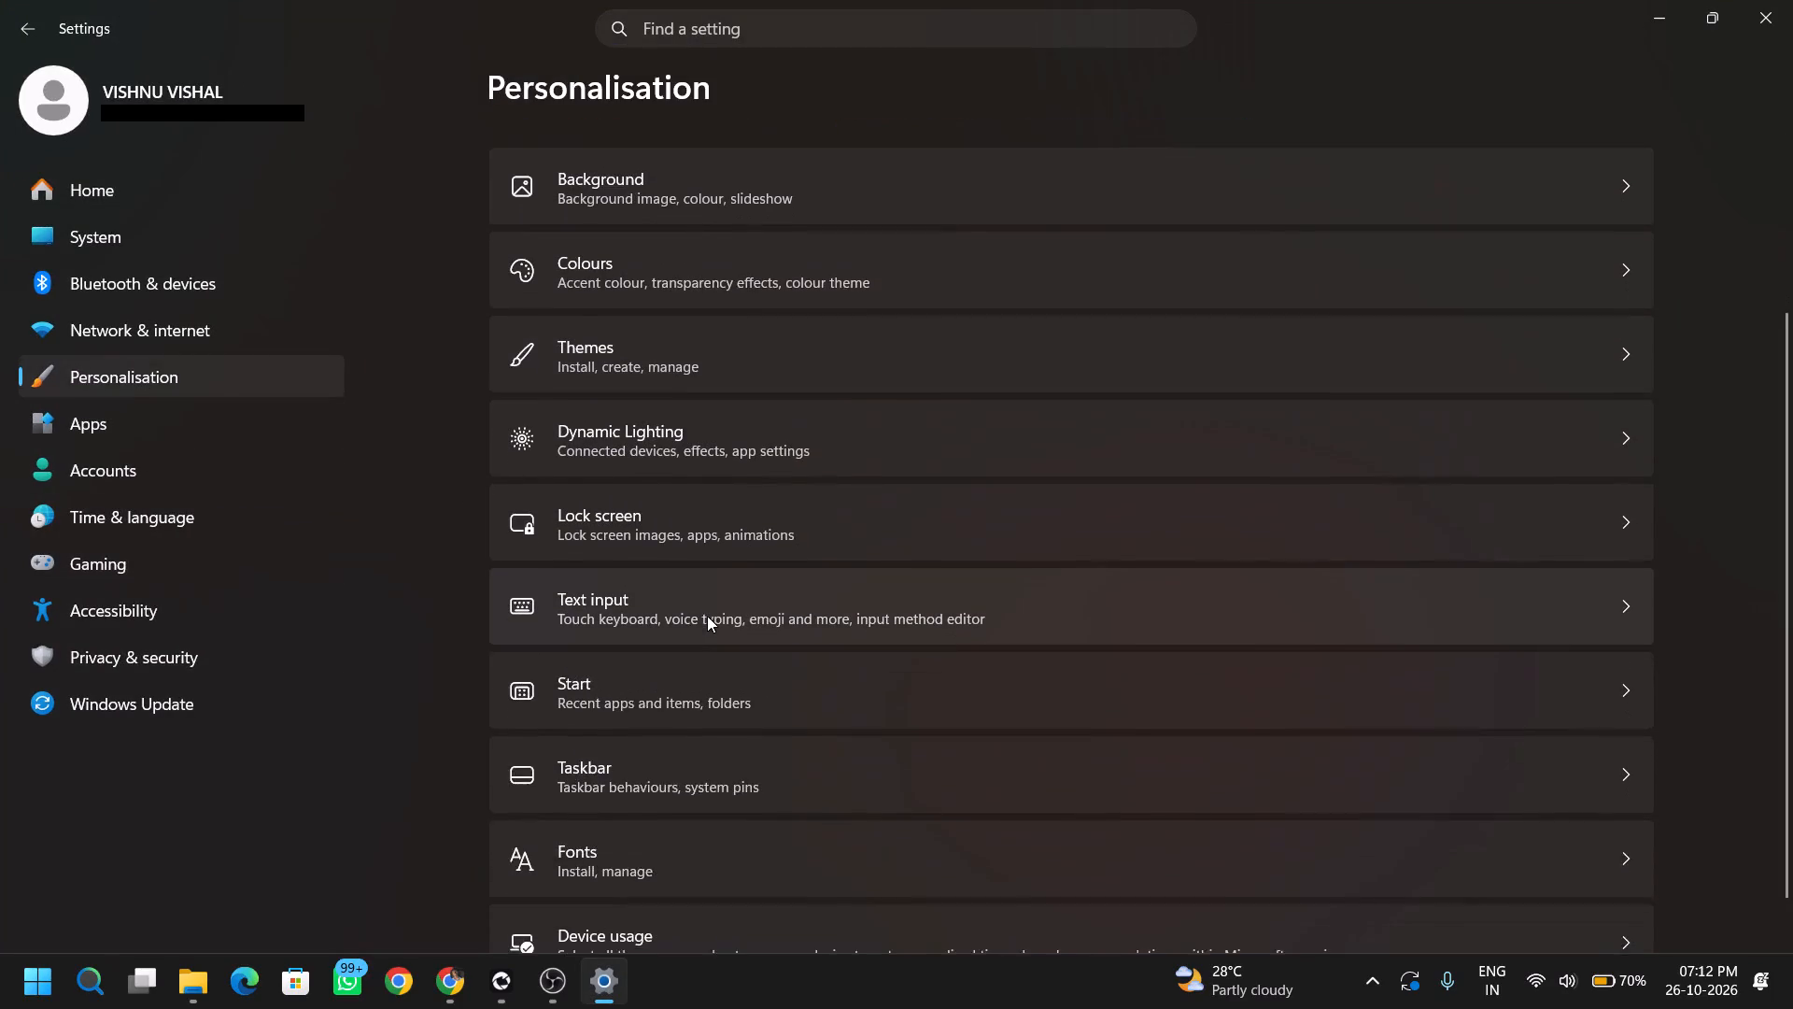
pyautogui.scroll(-2, 707, 616)
pyautogui.click(737, 682)
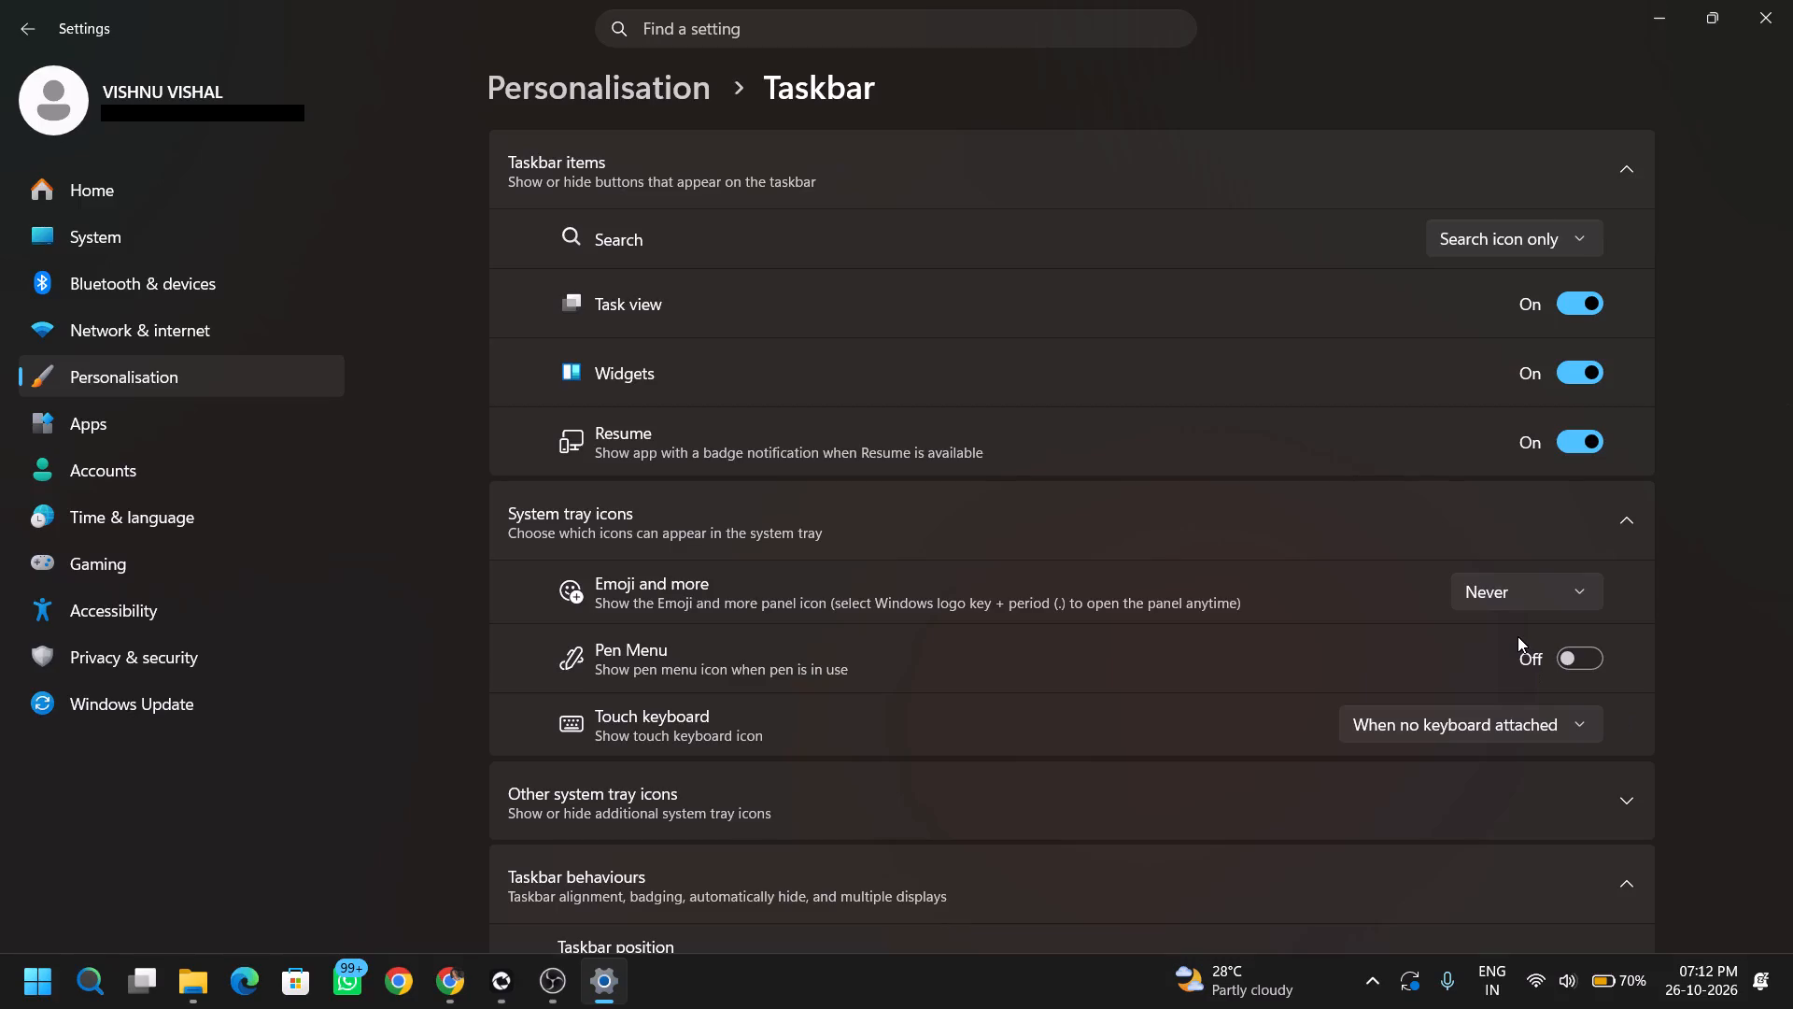
pyautogui.scroll(-1, 1518, 636)
pyautogui.scroll(1, 1518, 636)
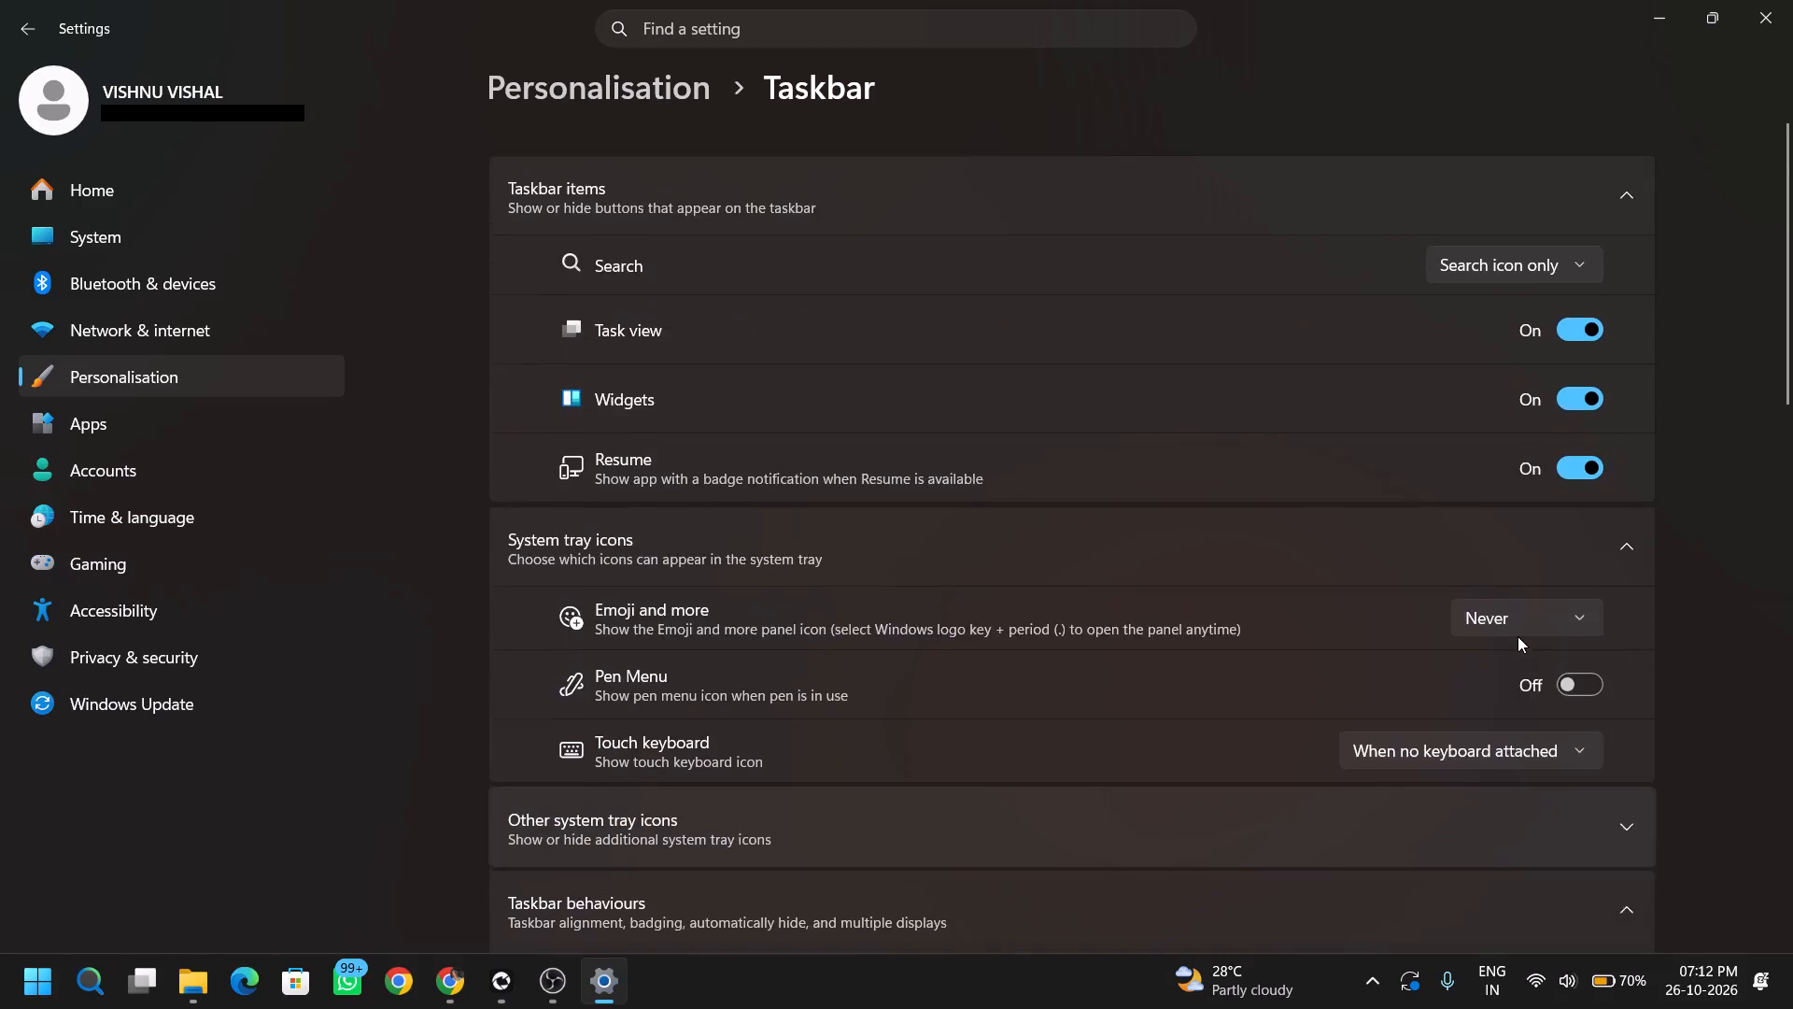
pyautogui.scroll(2, 1518, 636)
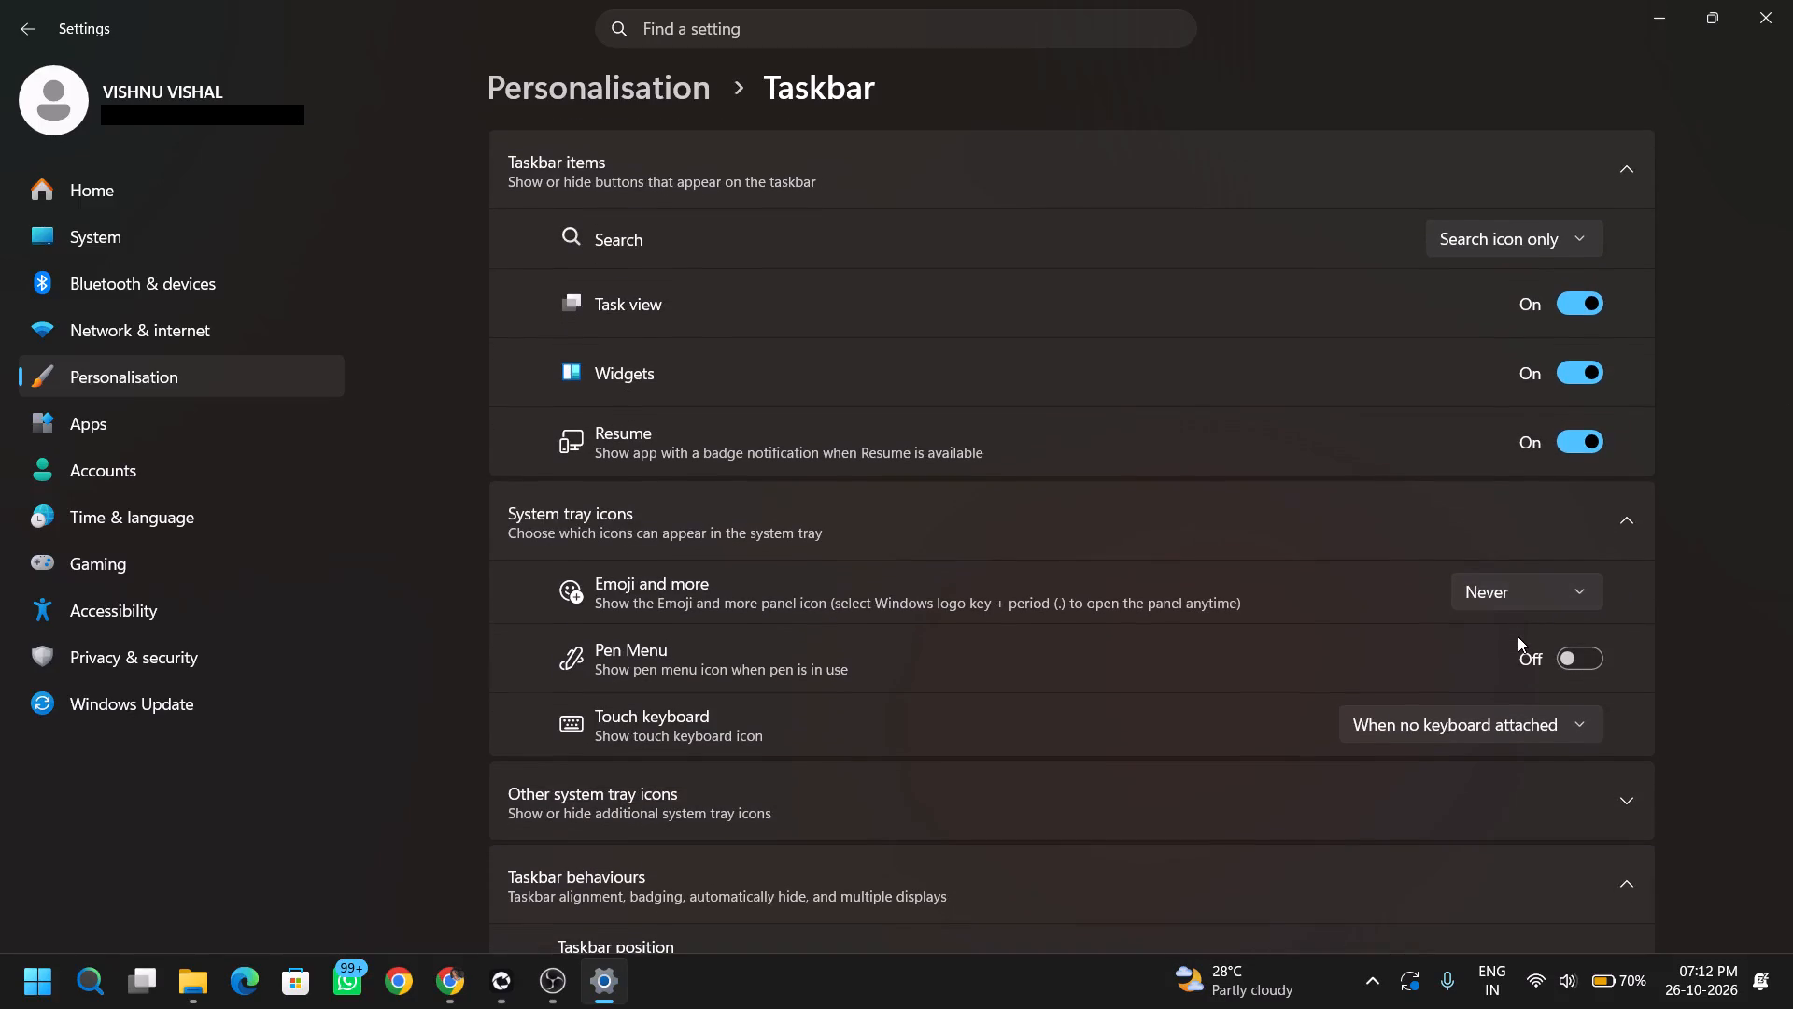
pyautogui.scroll(-3, 1518, 636)
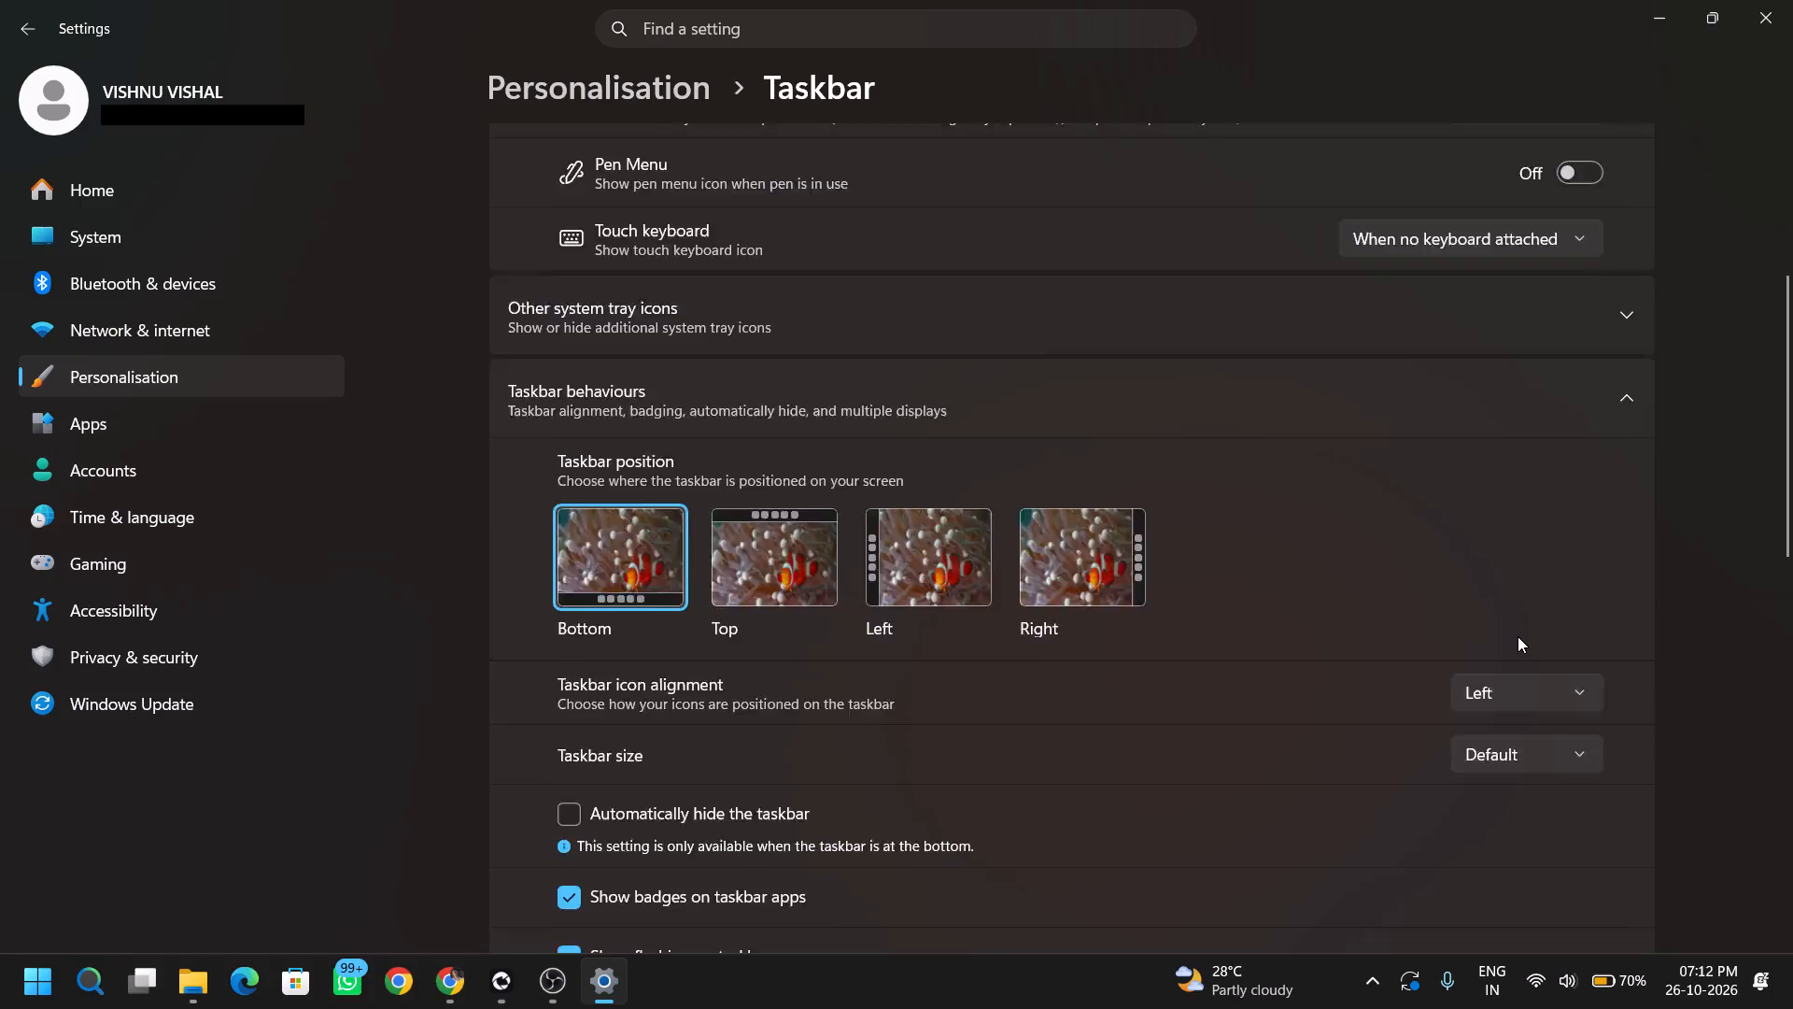
pyautogui.scroll(-2, 1518, 636)
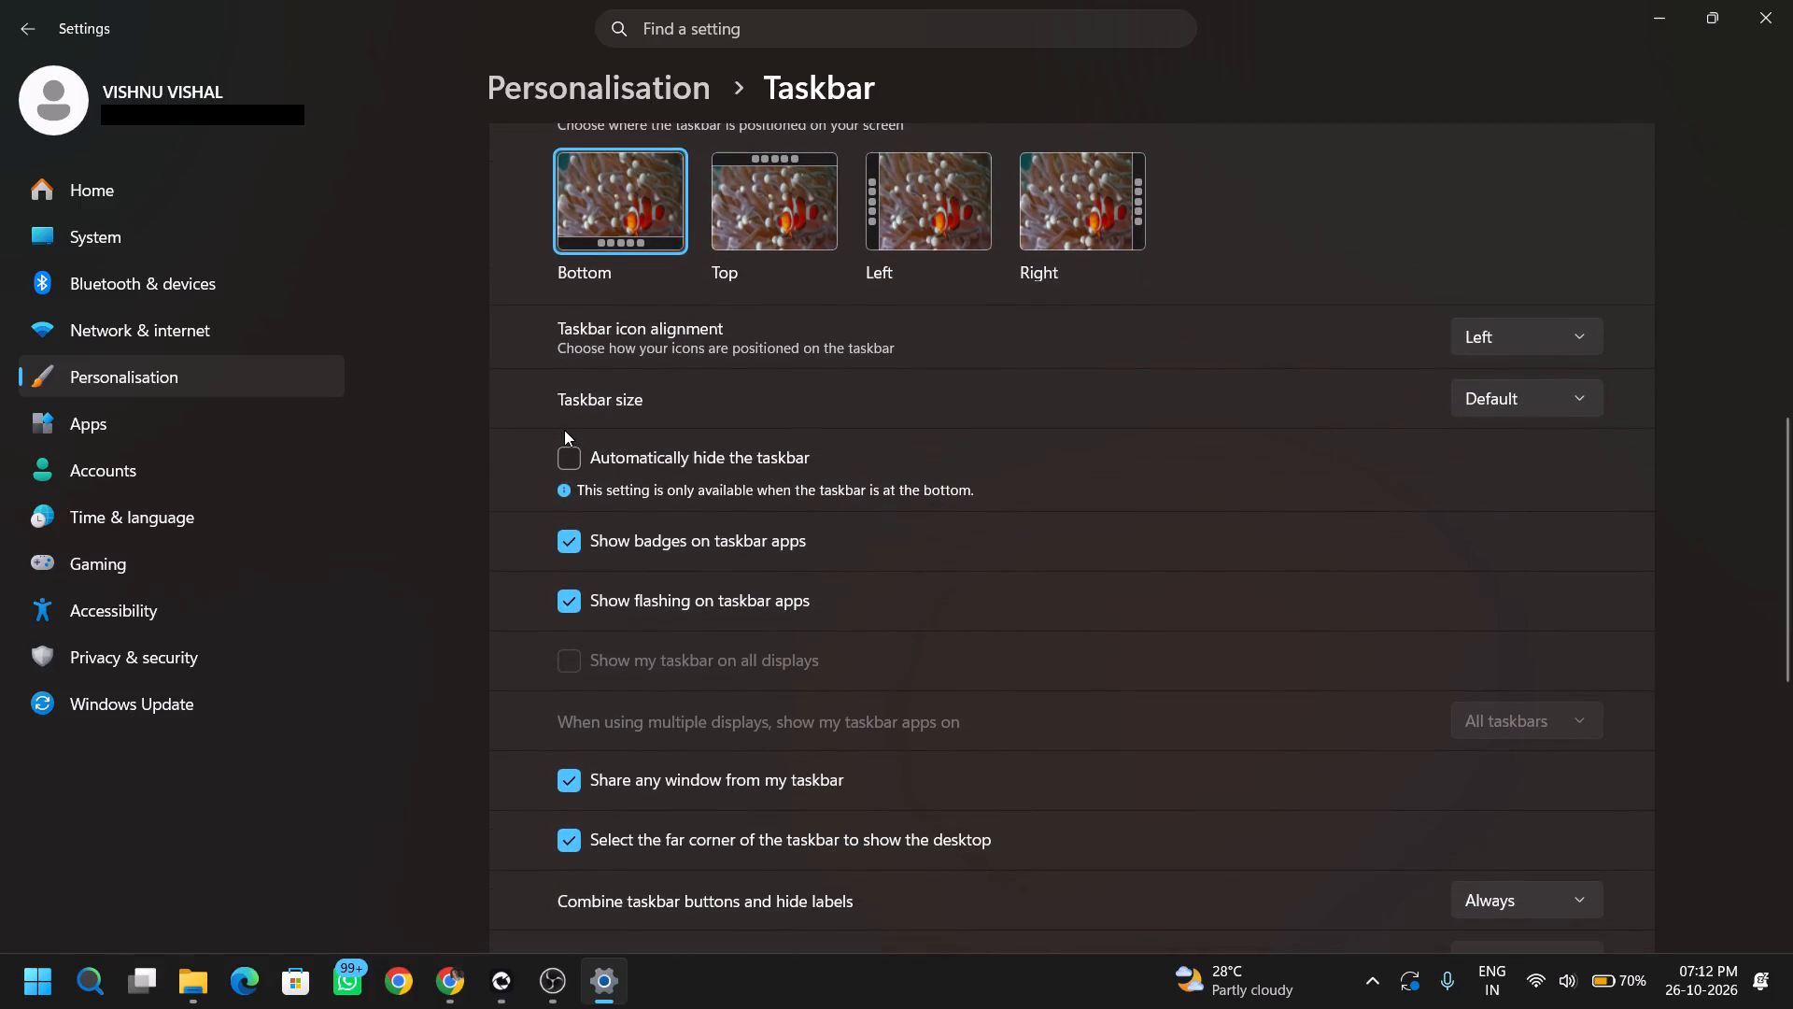
pyautogui.click(576, 459)
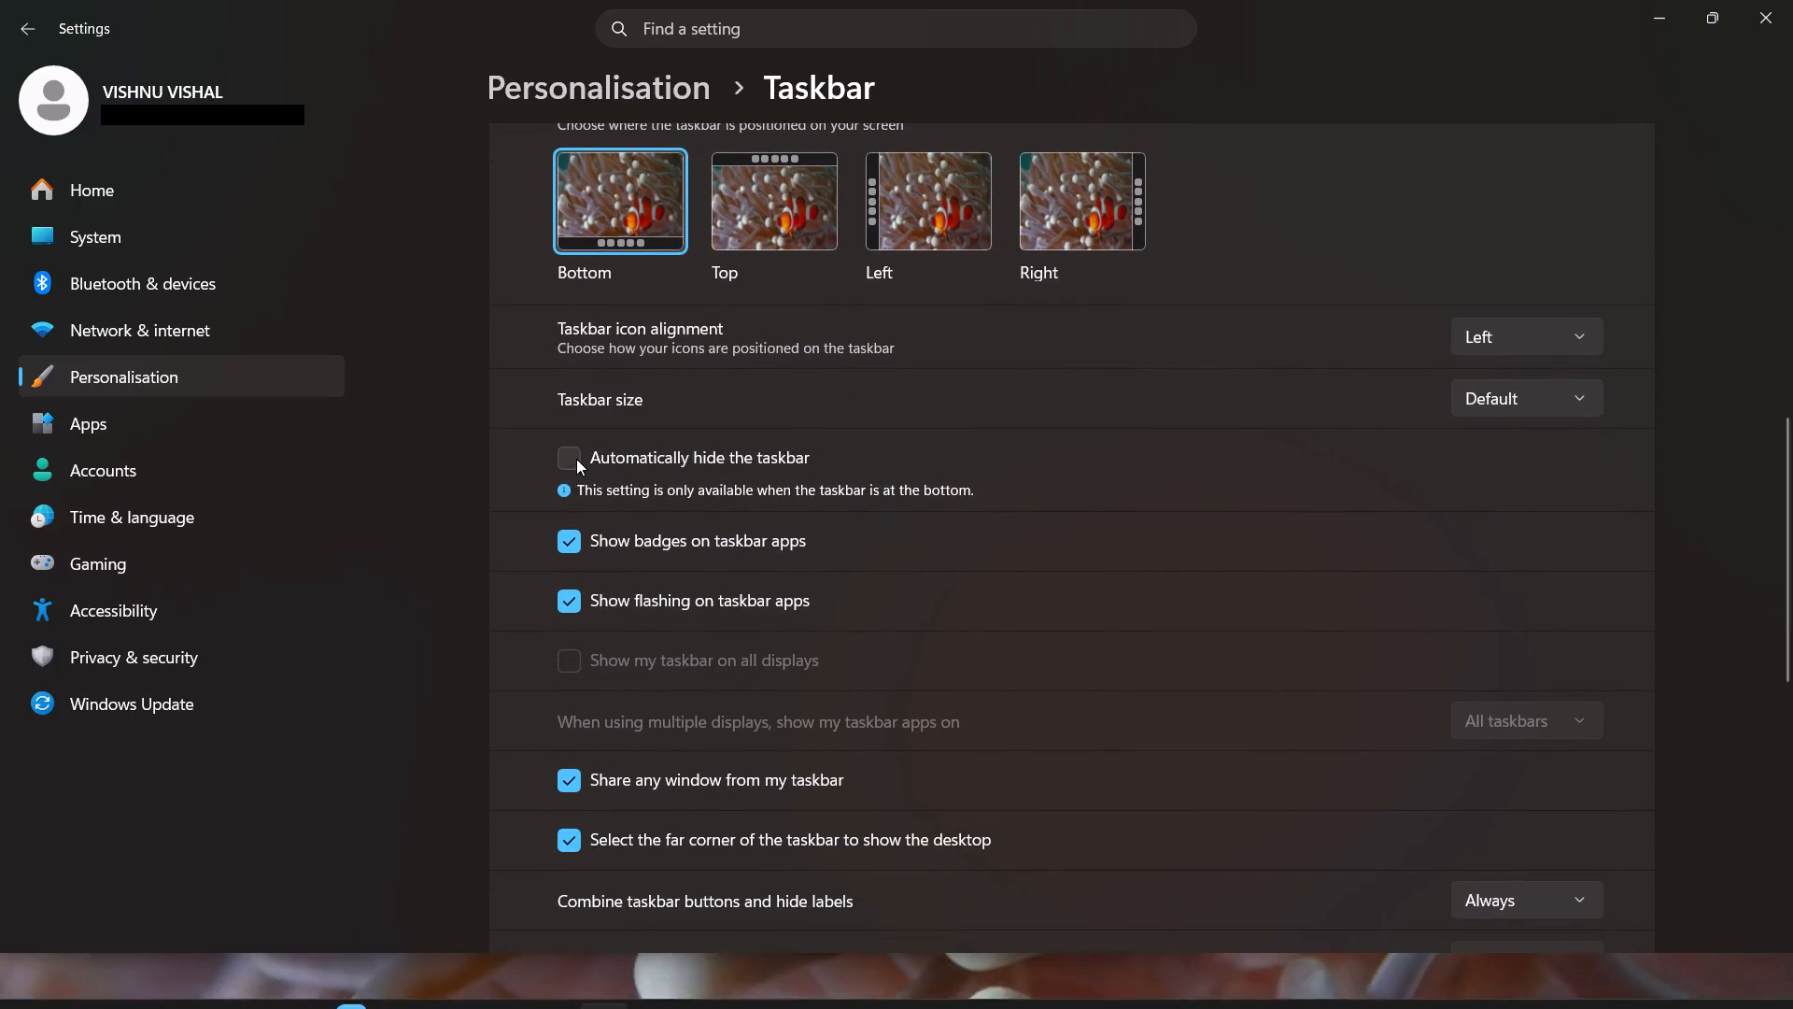
pyautogui.click(1660, 7)
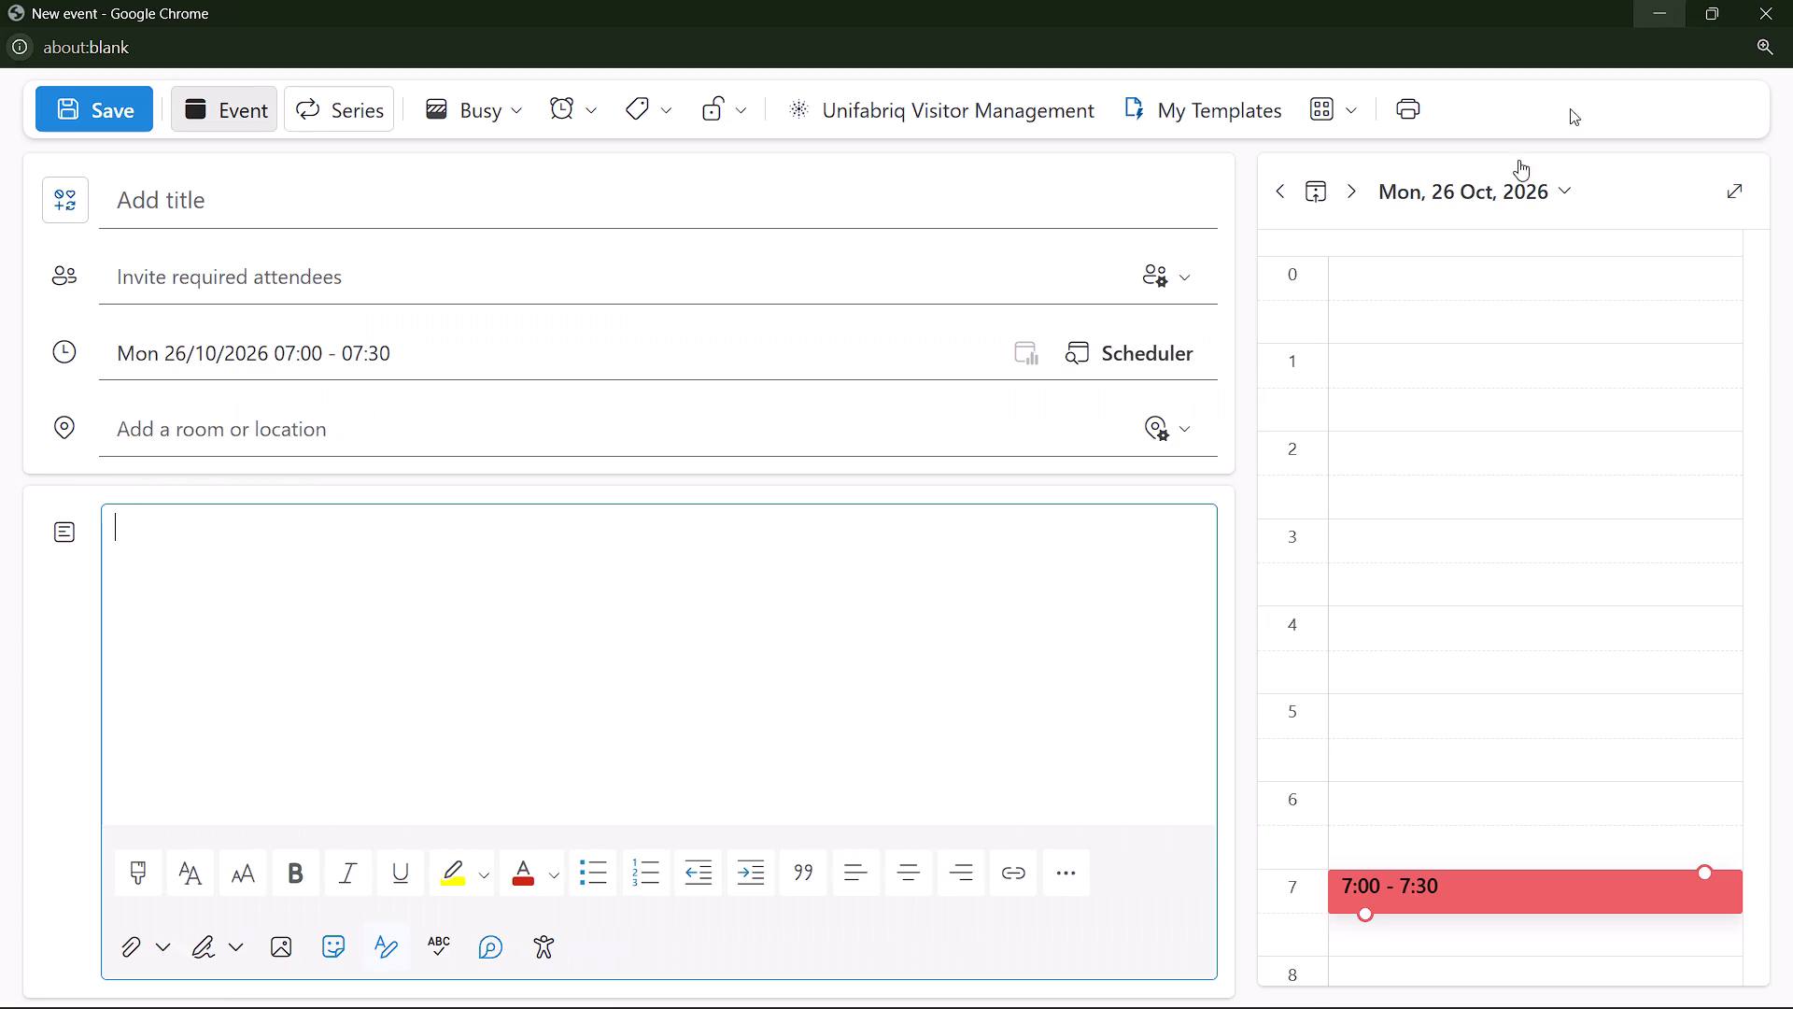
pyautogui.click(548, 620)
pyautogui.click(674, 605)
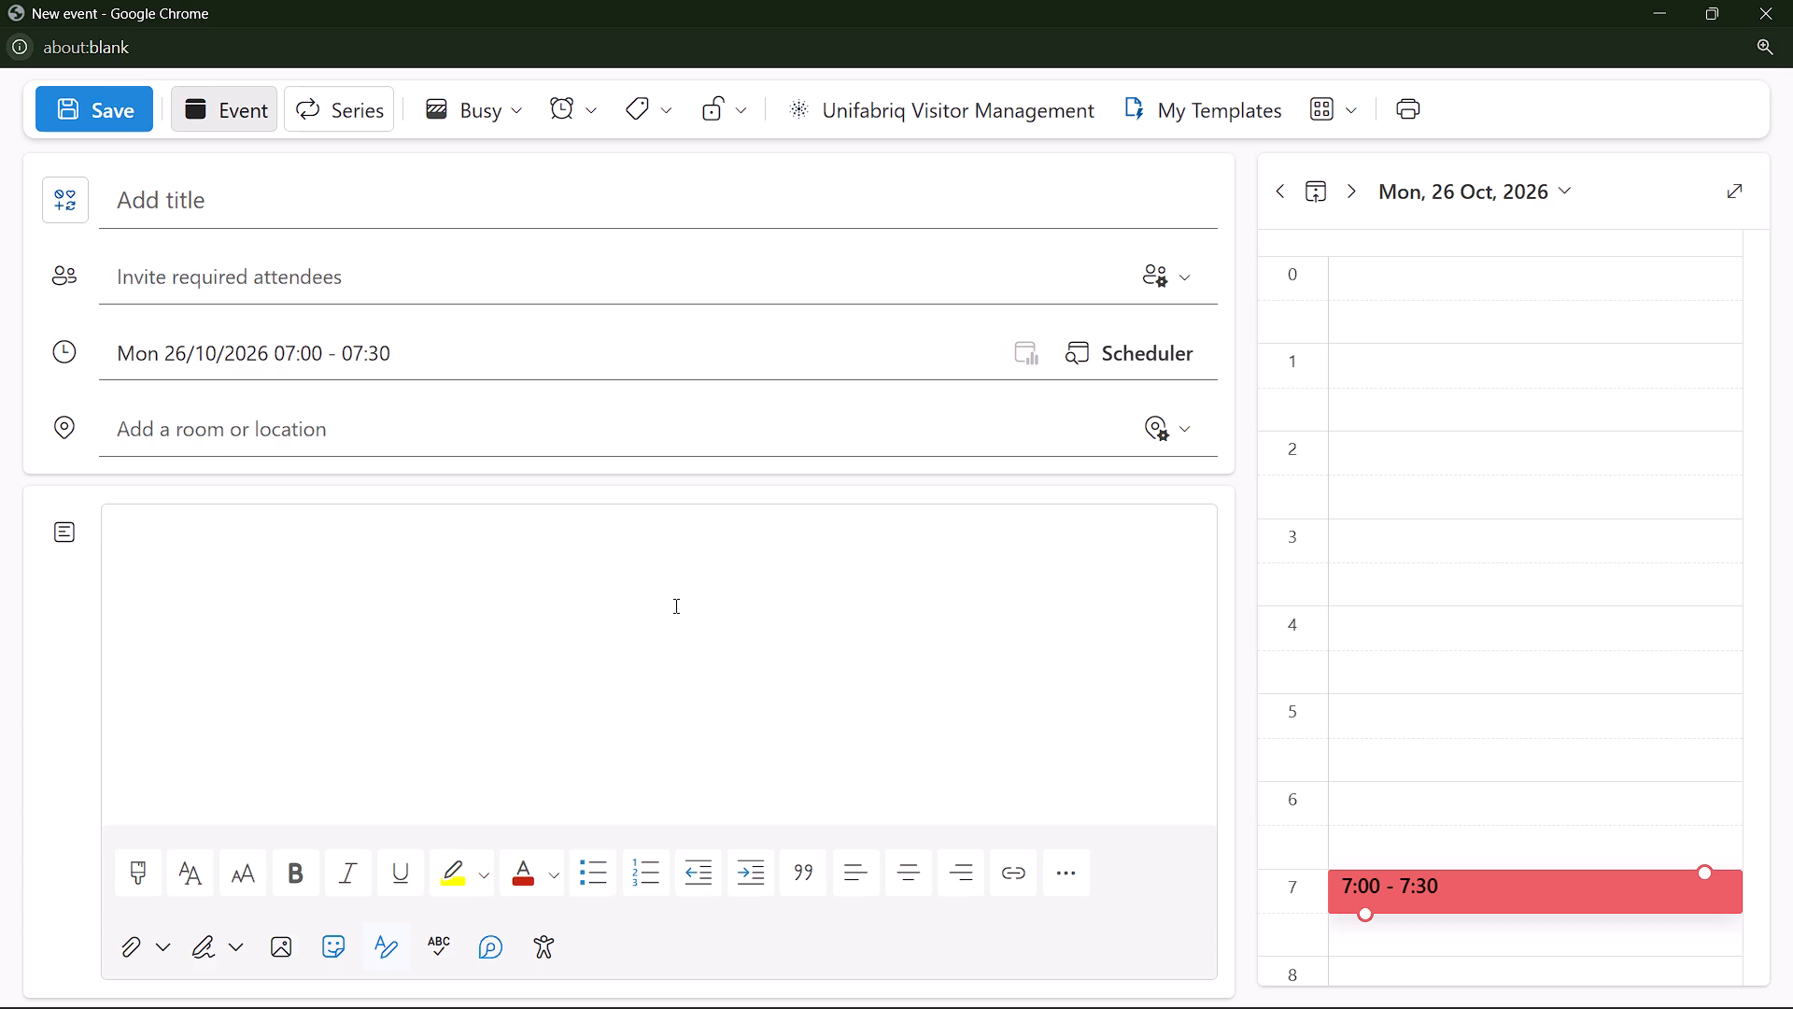
# Switch to OBS Studio, start recording, and minimise its window to return to the new event form.
pyautogui.click(561, 996)
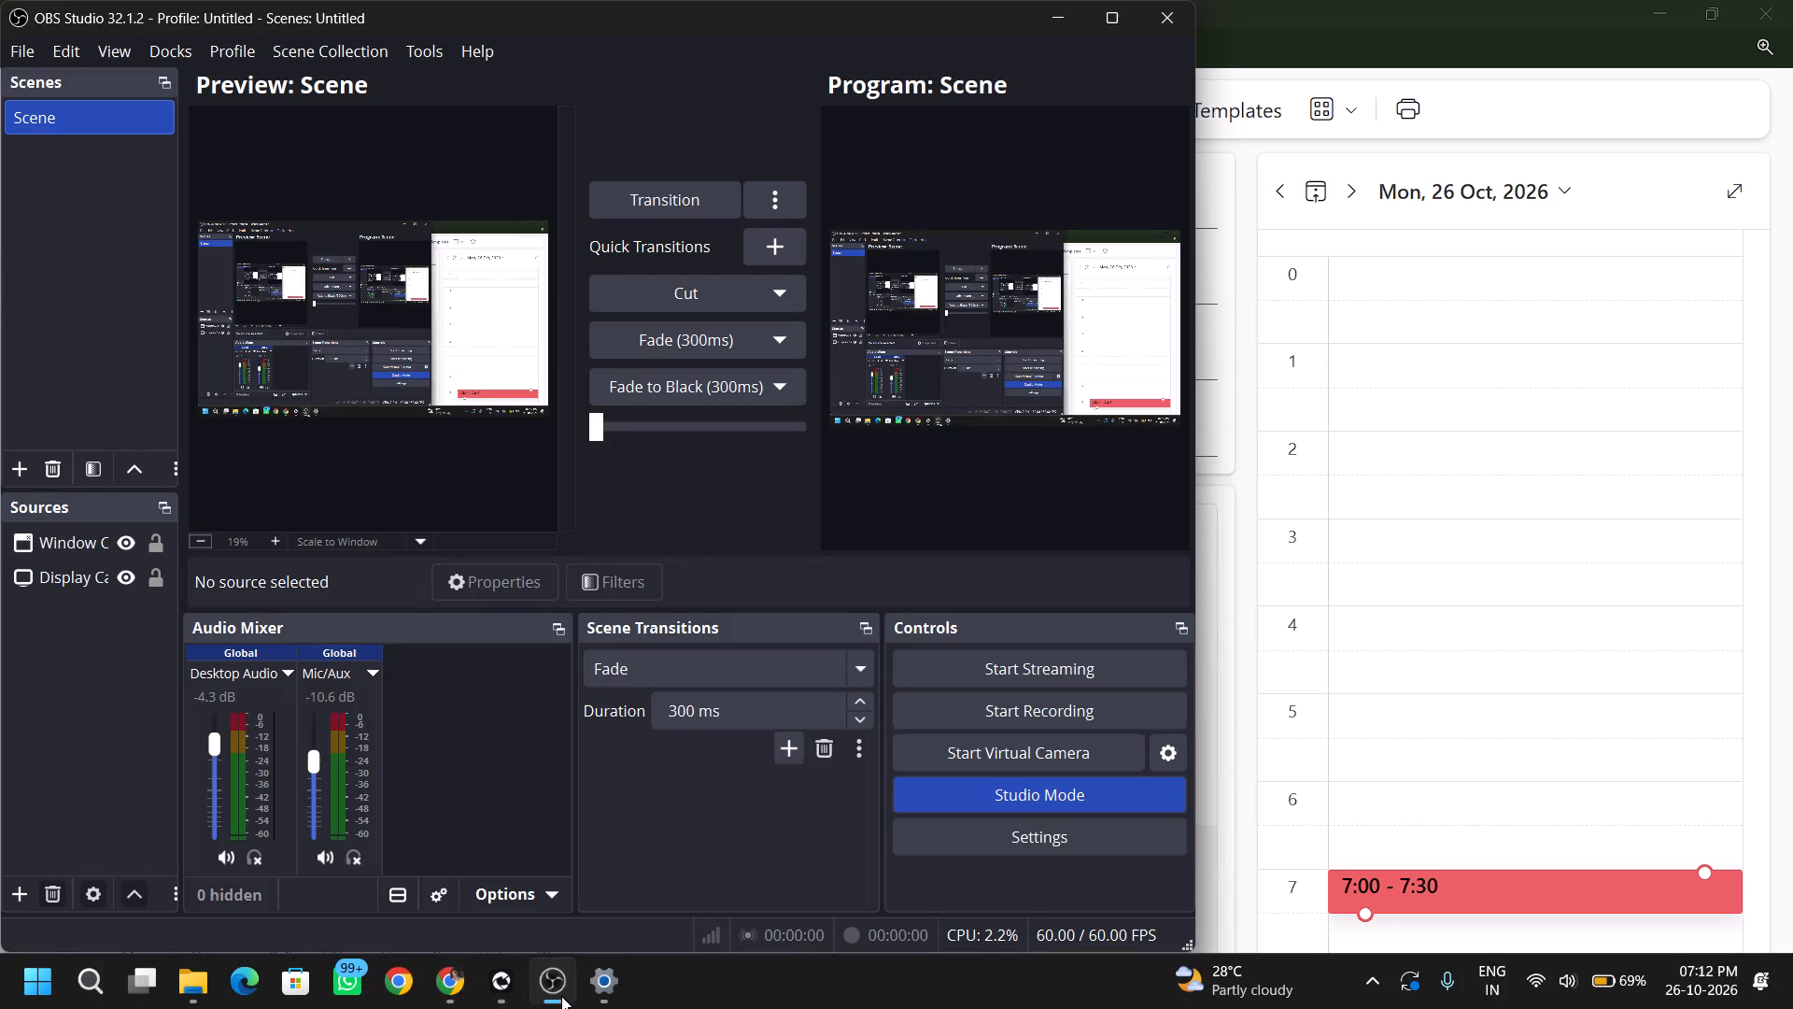
pyautogui.click(1073, 696)
pyautogui.click(1067, 21)
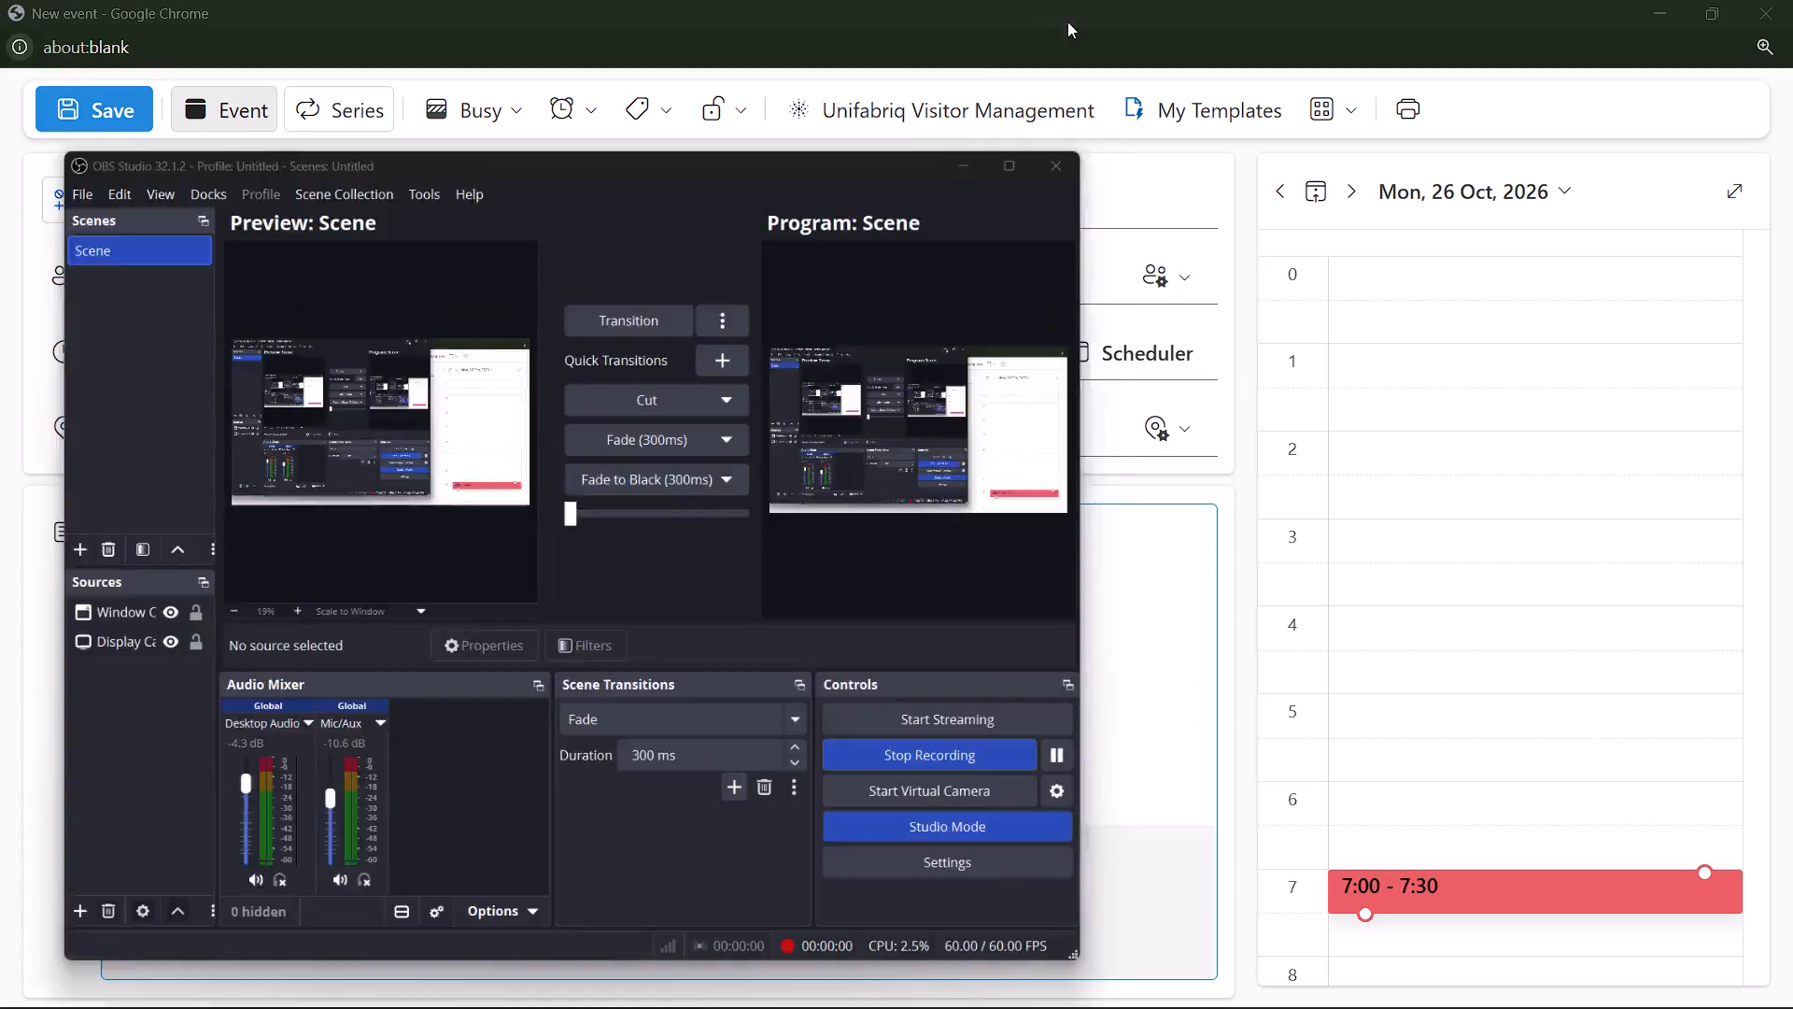
# Enter a title for the new event starting with "Meeting".
pyautogui.click(424, 218)
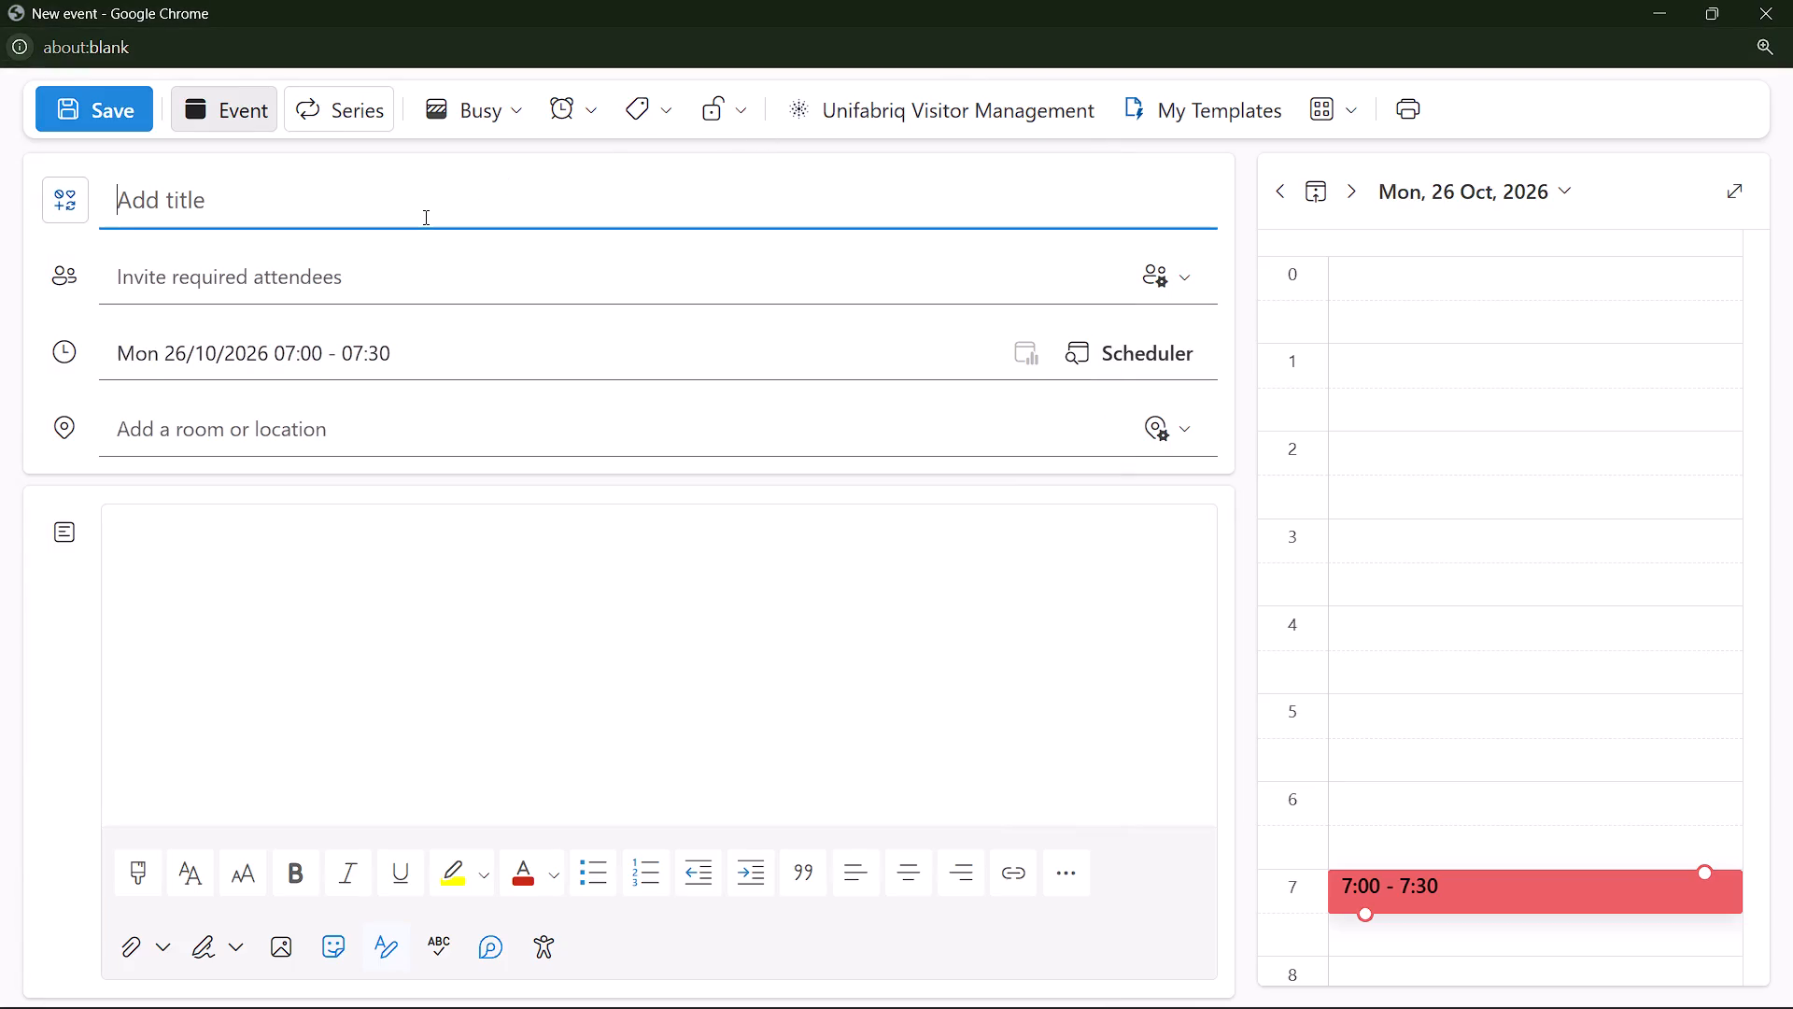
pyautogui.write('eeting')
pyautogui.press('space')
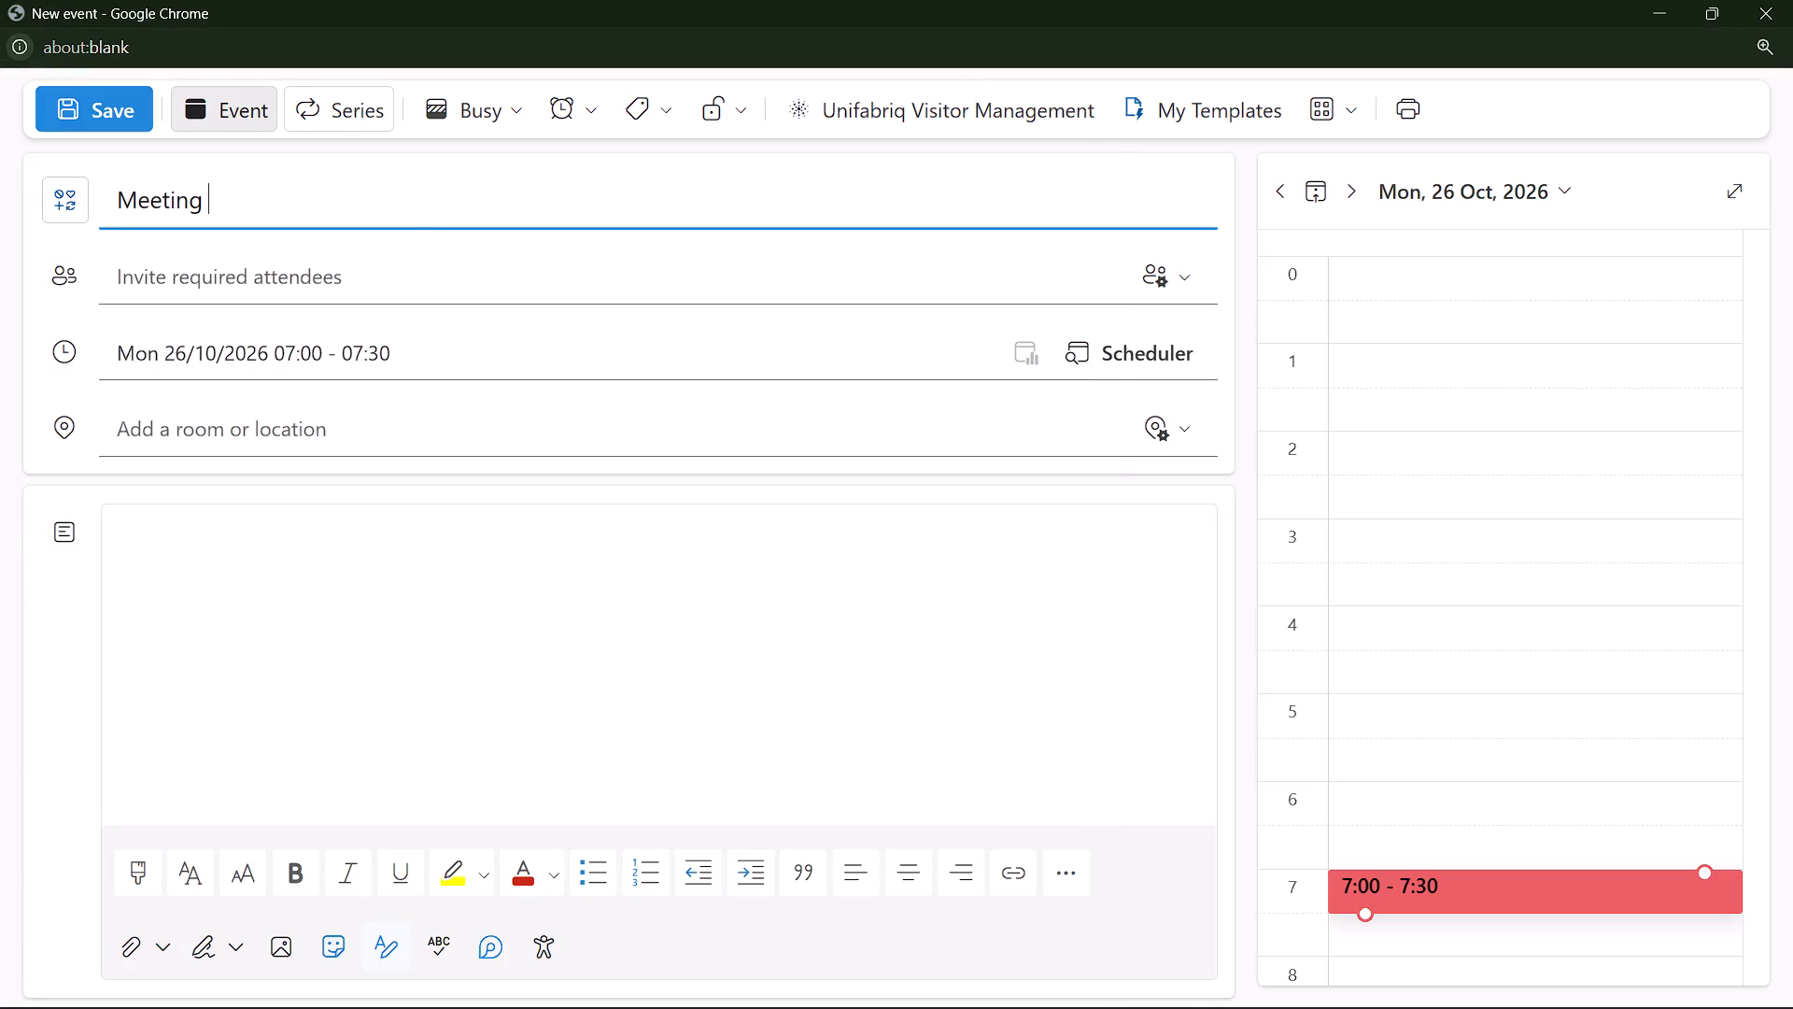
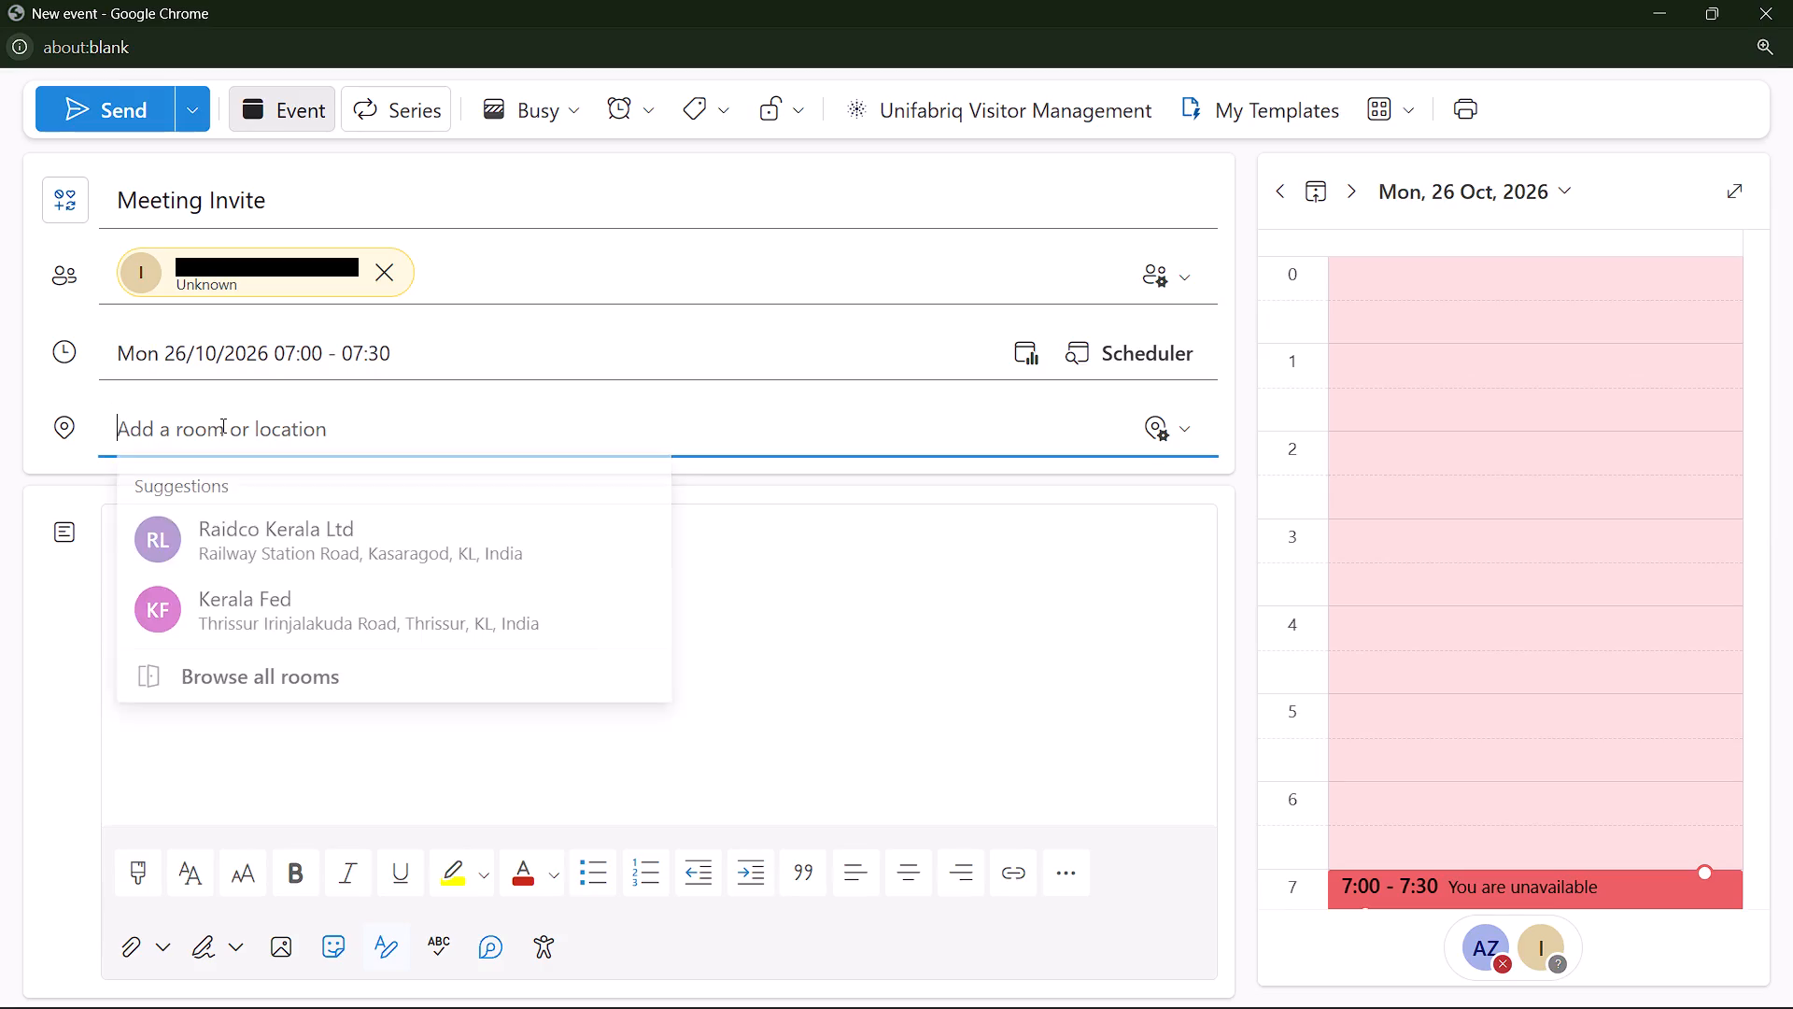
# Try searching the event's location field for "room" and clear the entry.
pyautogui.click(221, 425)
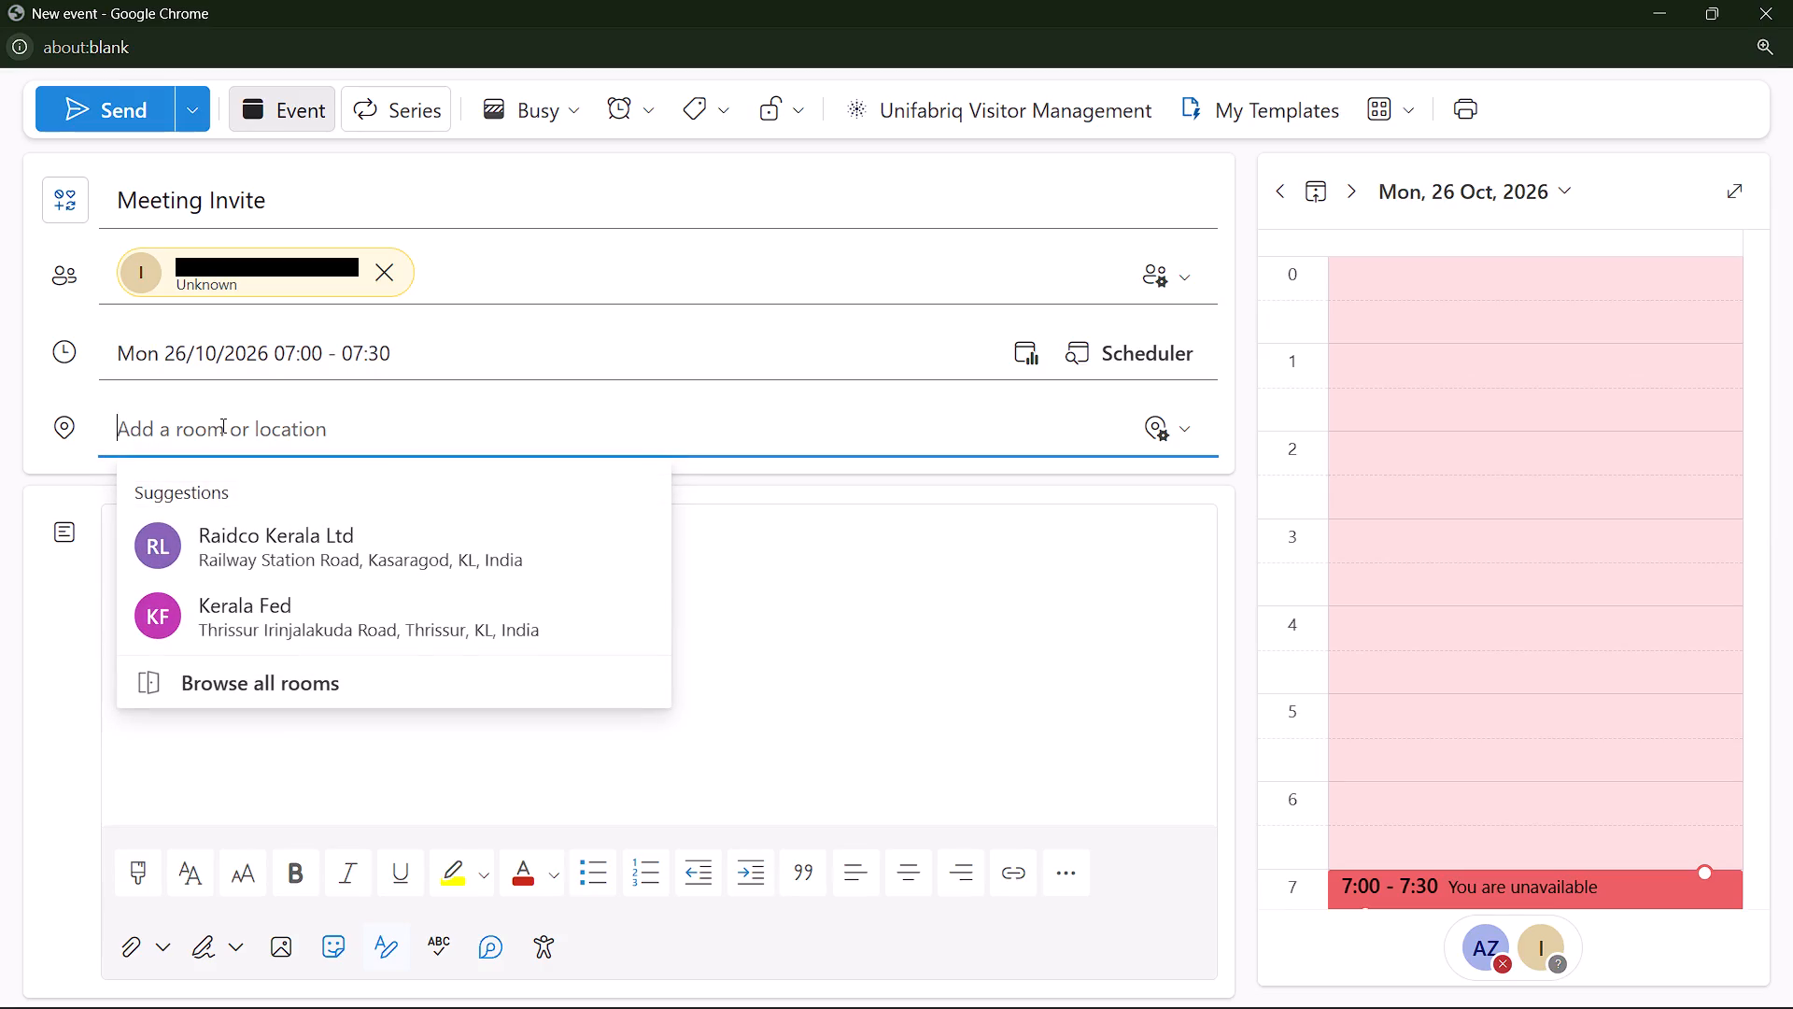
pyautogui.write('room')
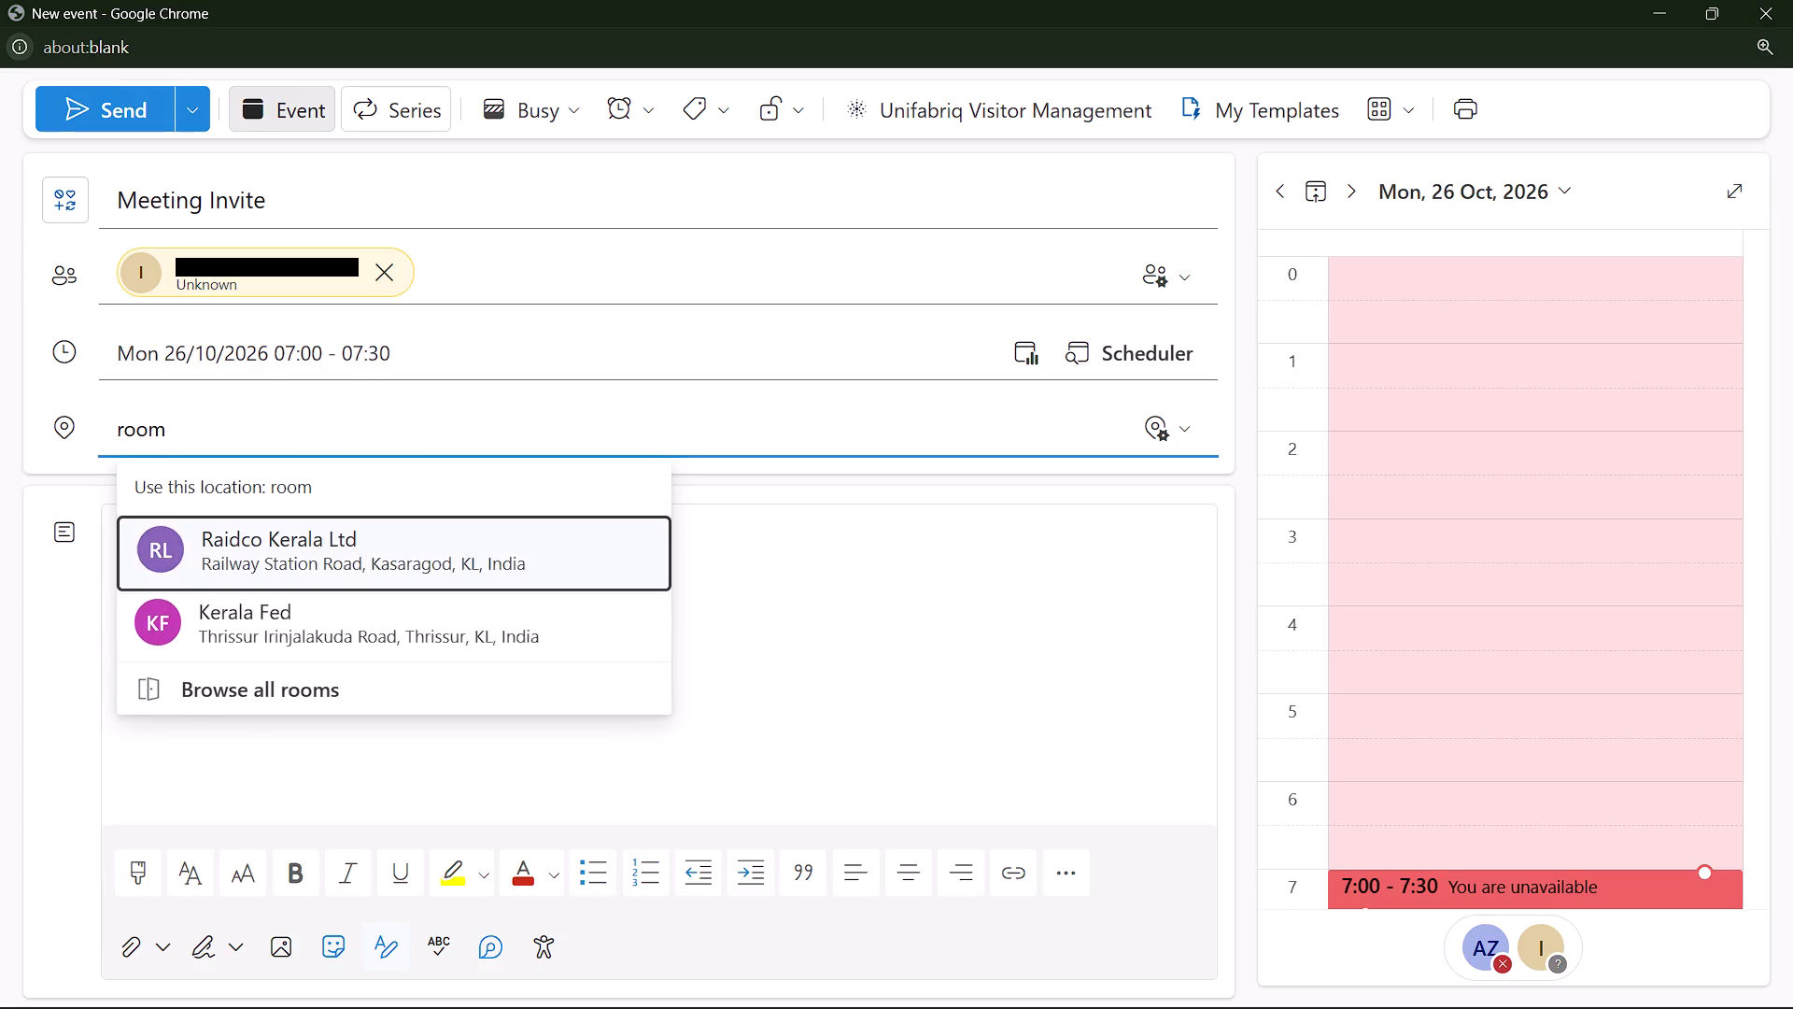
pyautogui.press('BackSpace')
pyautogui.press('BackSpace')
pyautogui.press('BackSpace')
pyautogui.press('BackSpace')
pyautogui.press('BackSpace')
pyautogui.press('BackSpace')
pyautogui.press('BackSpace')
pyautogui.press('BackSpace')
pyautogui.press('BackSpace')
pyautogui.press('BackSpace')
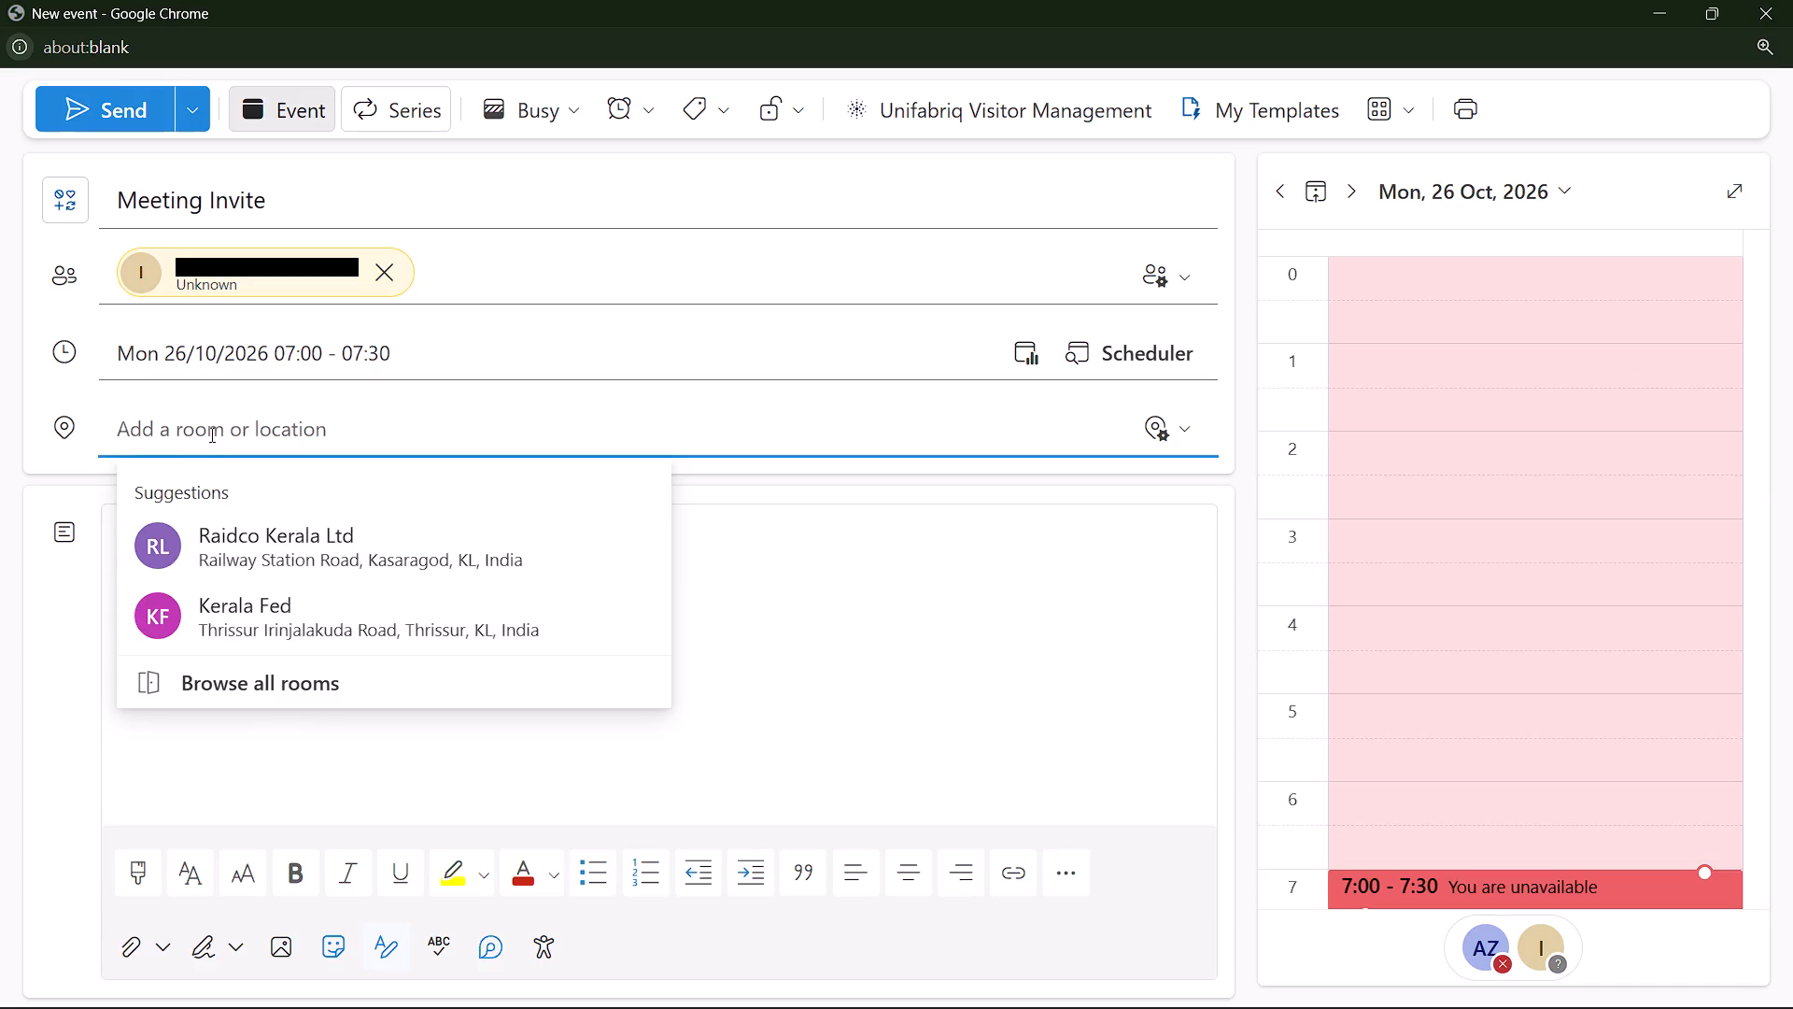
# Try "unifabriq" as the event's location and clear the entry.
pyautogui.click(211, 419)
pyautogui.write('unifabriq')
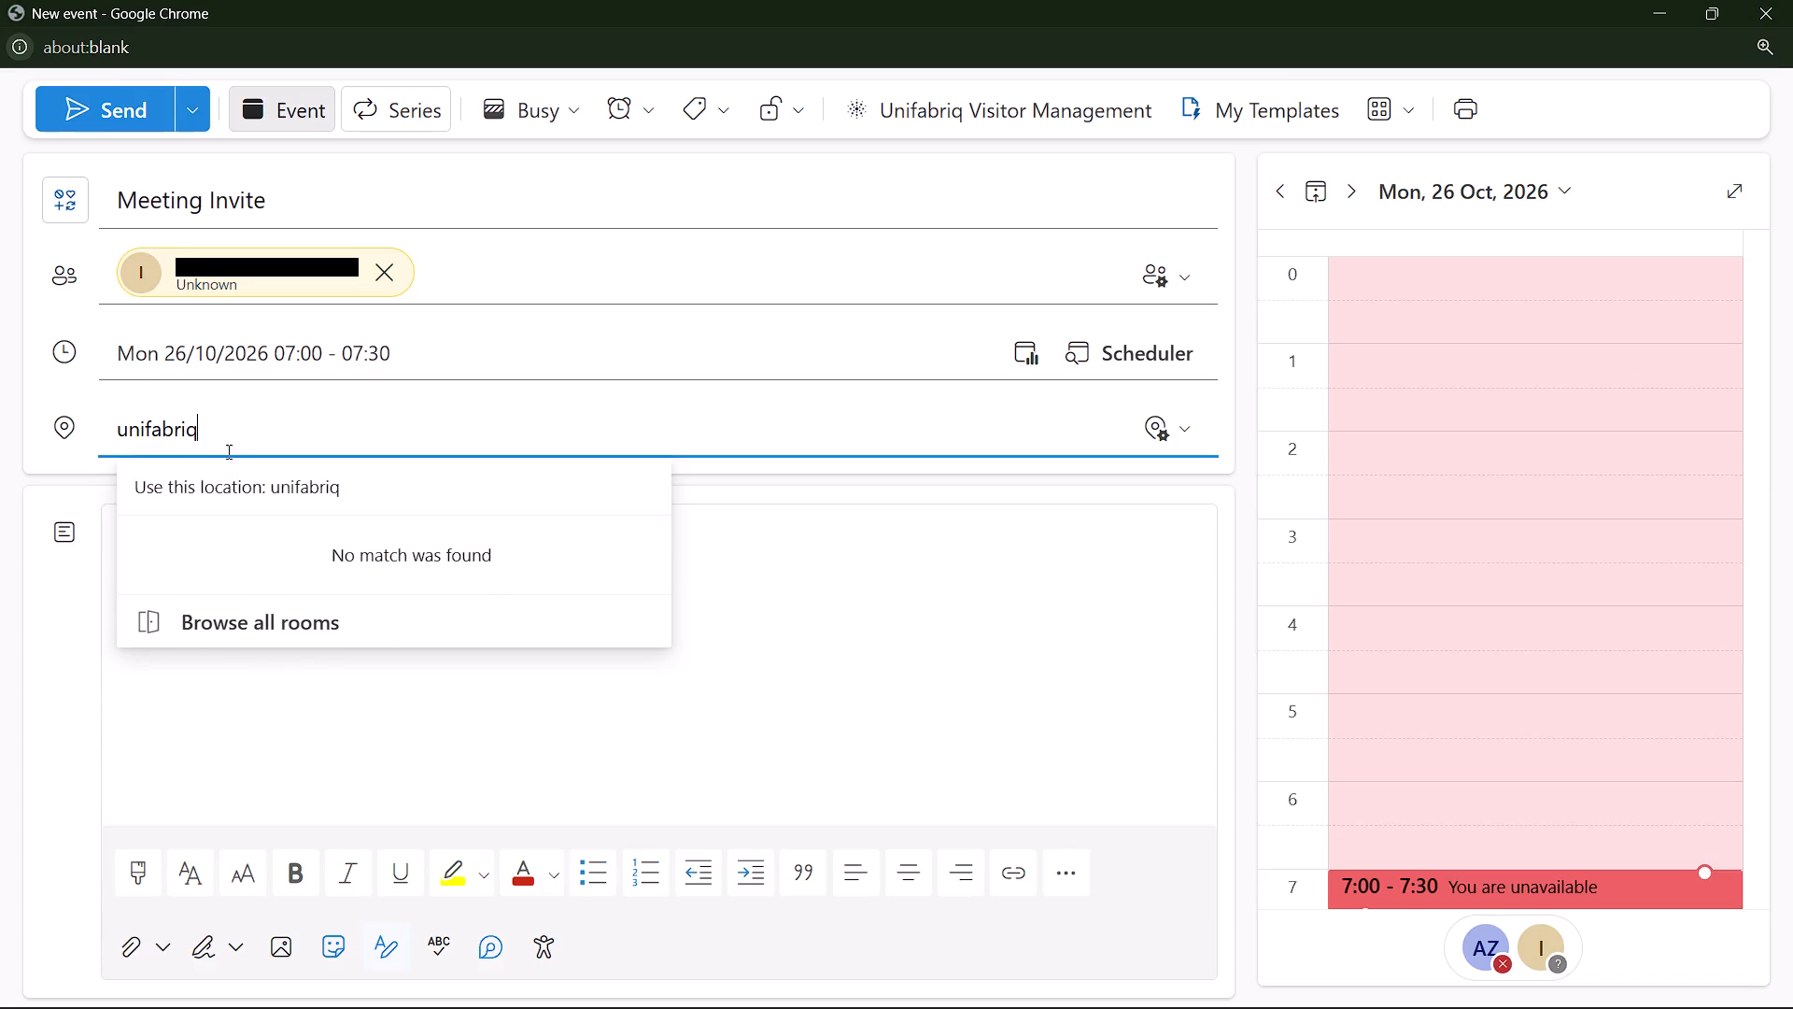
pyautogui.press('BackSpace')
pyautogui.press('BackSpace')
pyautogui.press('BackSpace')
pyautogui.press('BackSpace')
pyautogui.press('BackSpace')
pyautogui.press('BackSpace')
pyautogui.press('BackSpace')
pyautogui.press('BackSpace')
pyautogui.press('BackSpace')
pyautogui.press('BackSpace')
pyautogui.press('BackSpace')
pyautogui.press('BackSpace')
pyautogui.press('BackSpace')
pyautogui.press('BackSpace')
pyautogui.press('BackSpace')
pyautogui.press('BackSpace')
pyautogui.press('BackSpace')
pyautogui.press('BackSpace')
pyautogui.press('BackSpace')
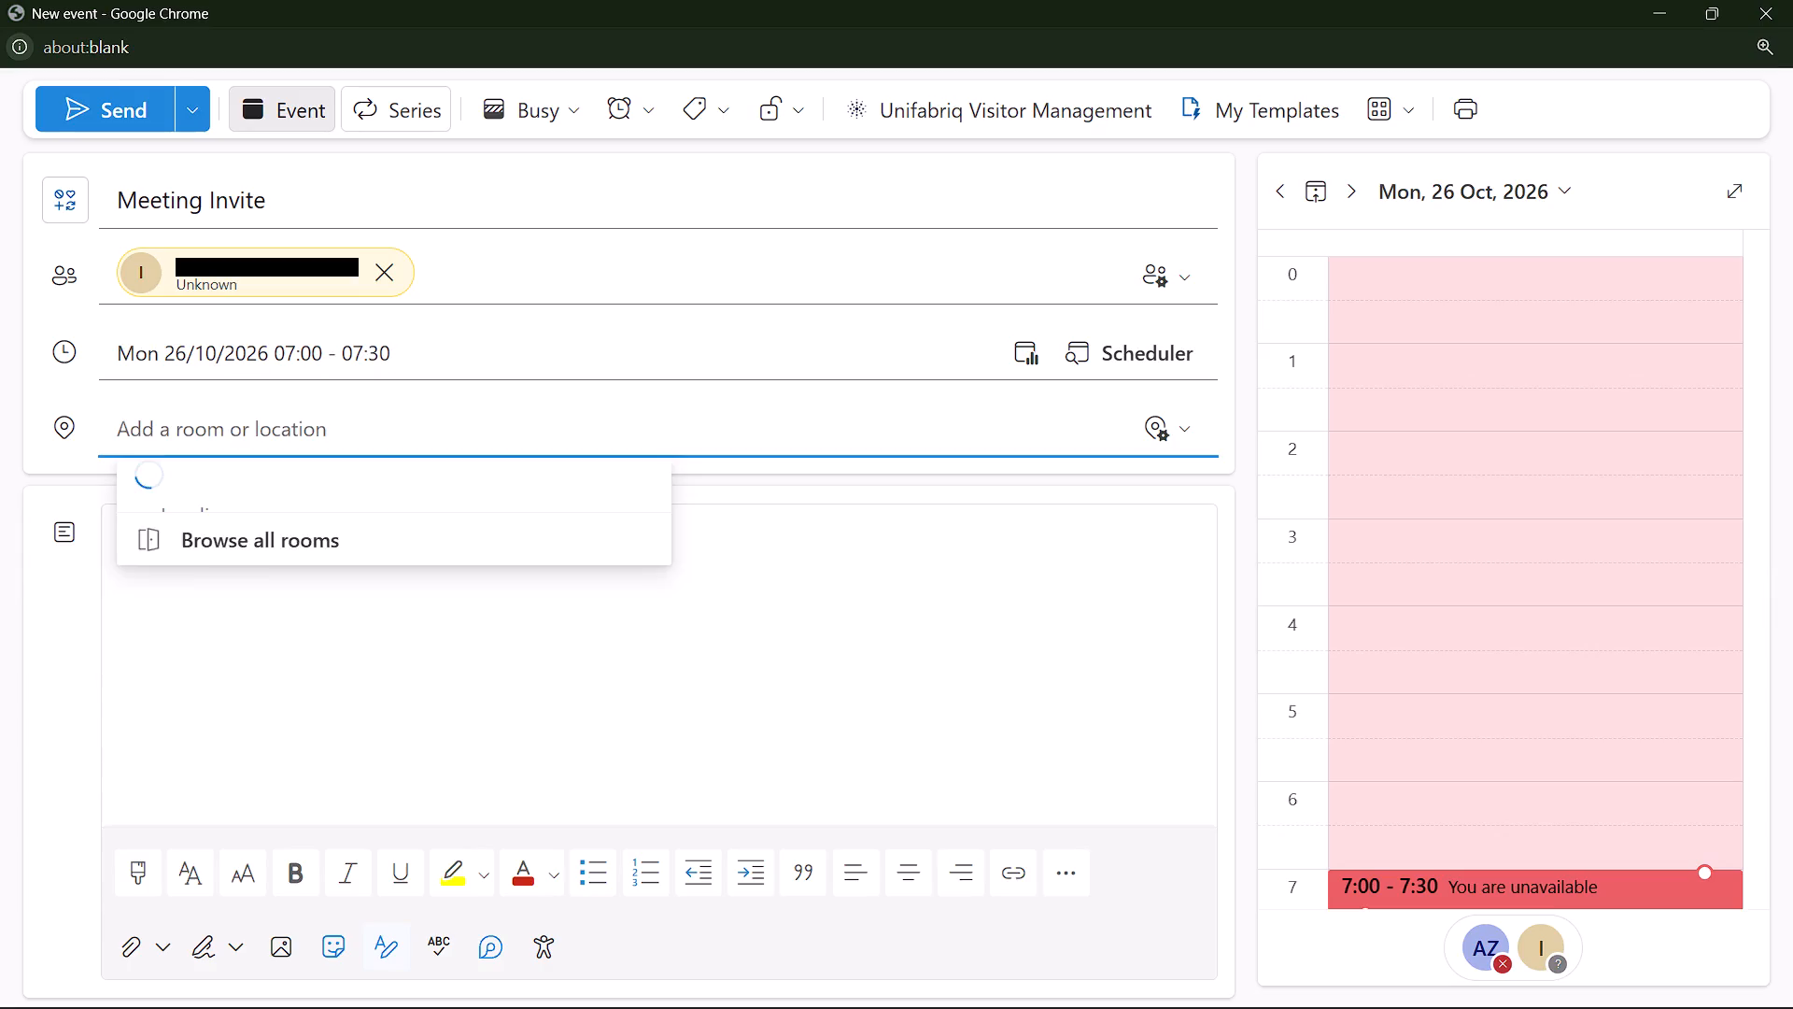
# Search the event's location field for "qatar" and set the location to Qatar Visa Center.
pyautogui.press('w')
pyautogui.press('BackSpace')
pyautogui.write('qatar')
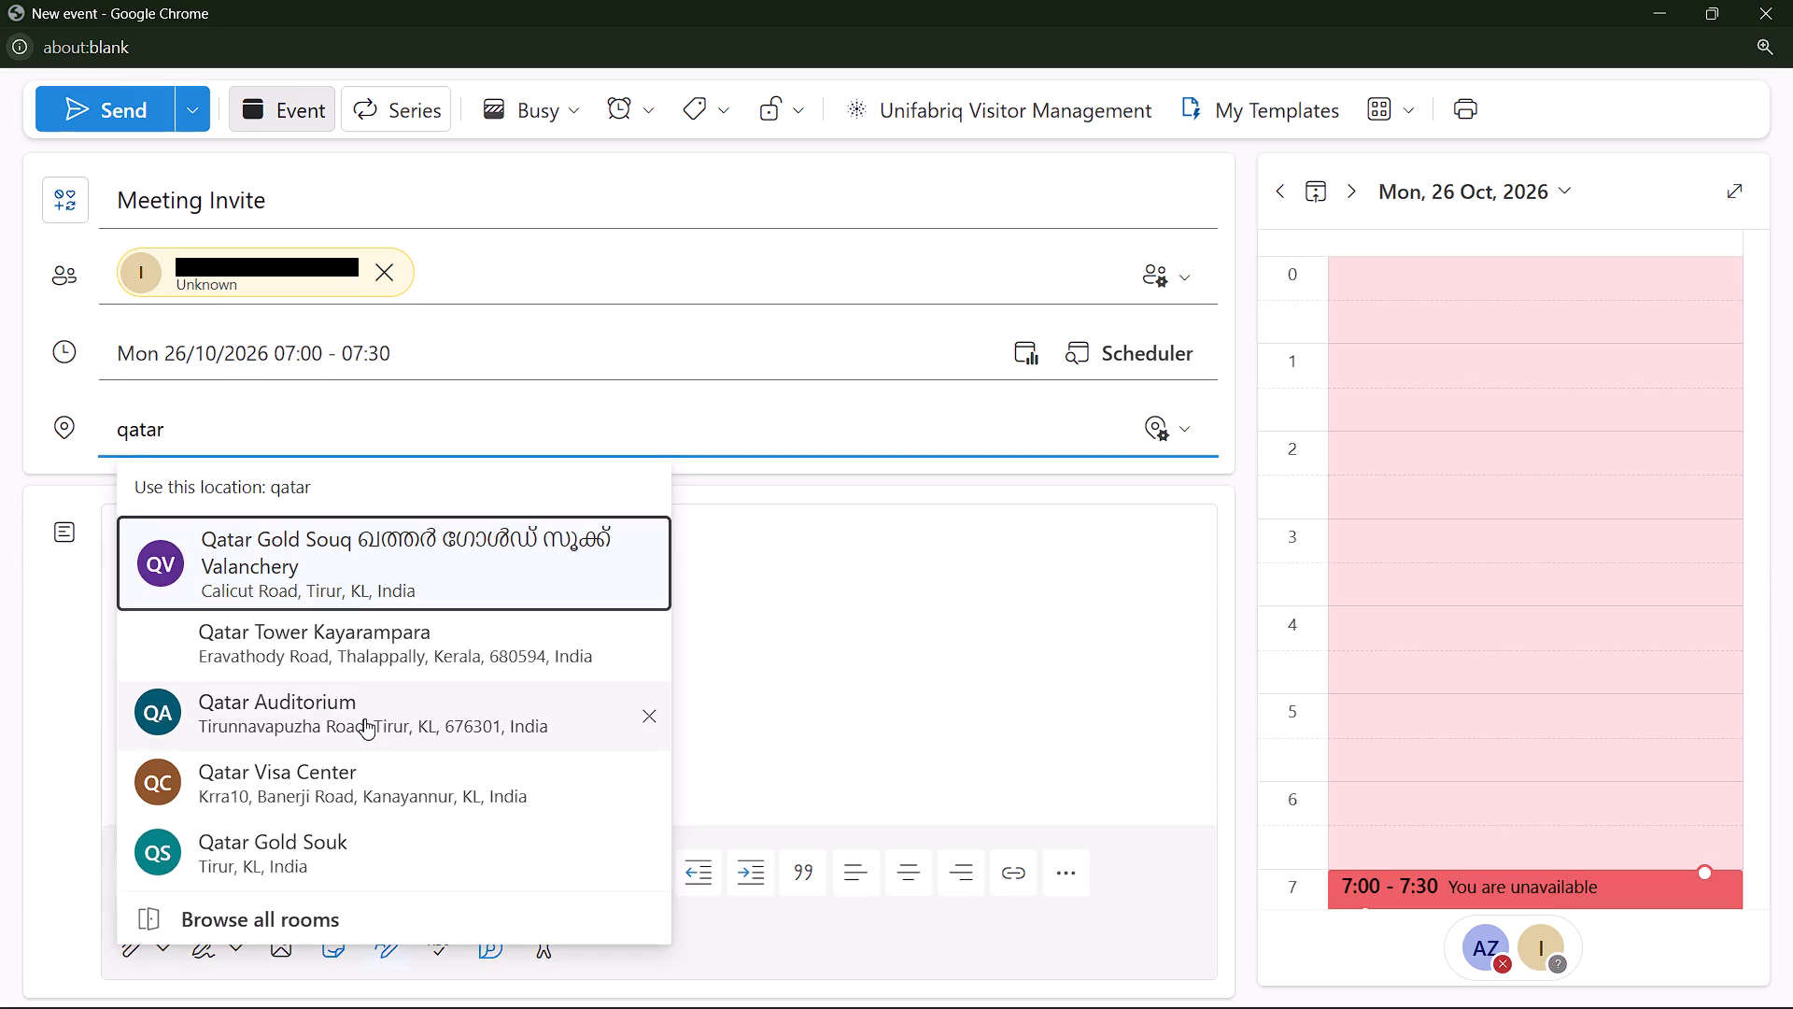
pyautogui.click(357, 794)
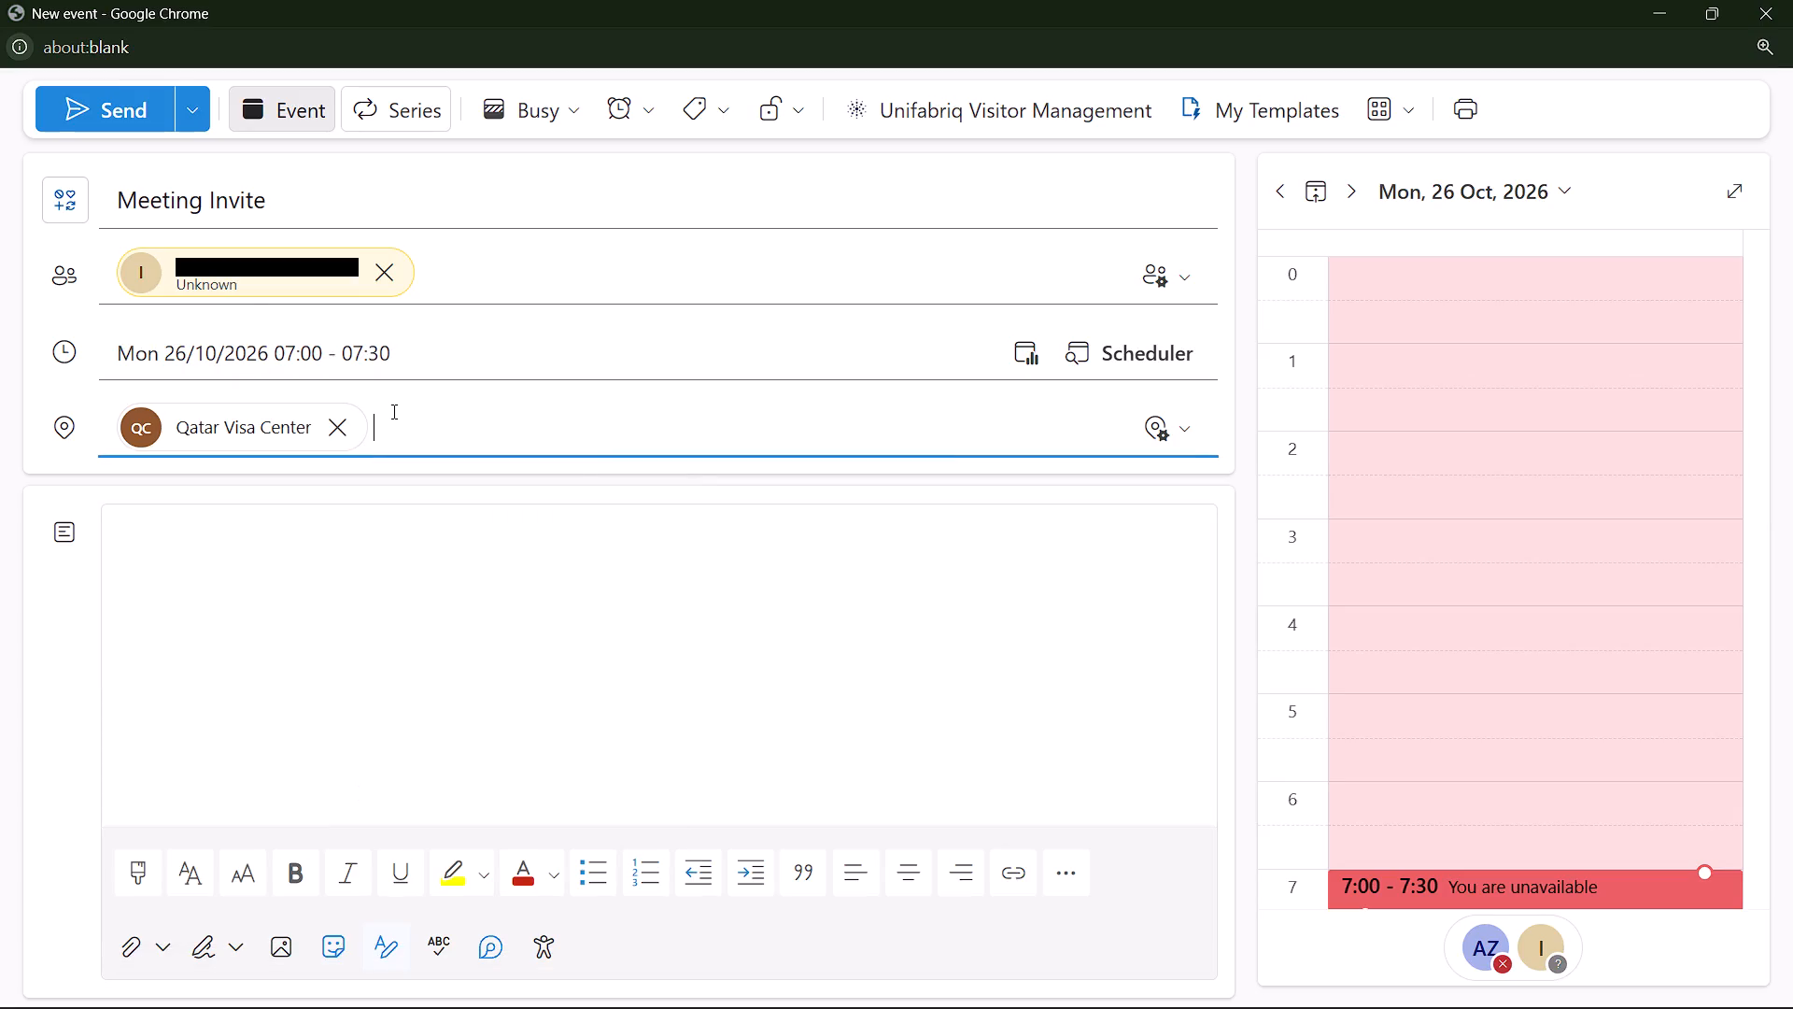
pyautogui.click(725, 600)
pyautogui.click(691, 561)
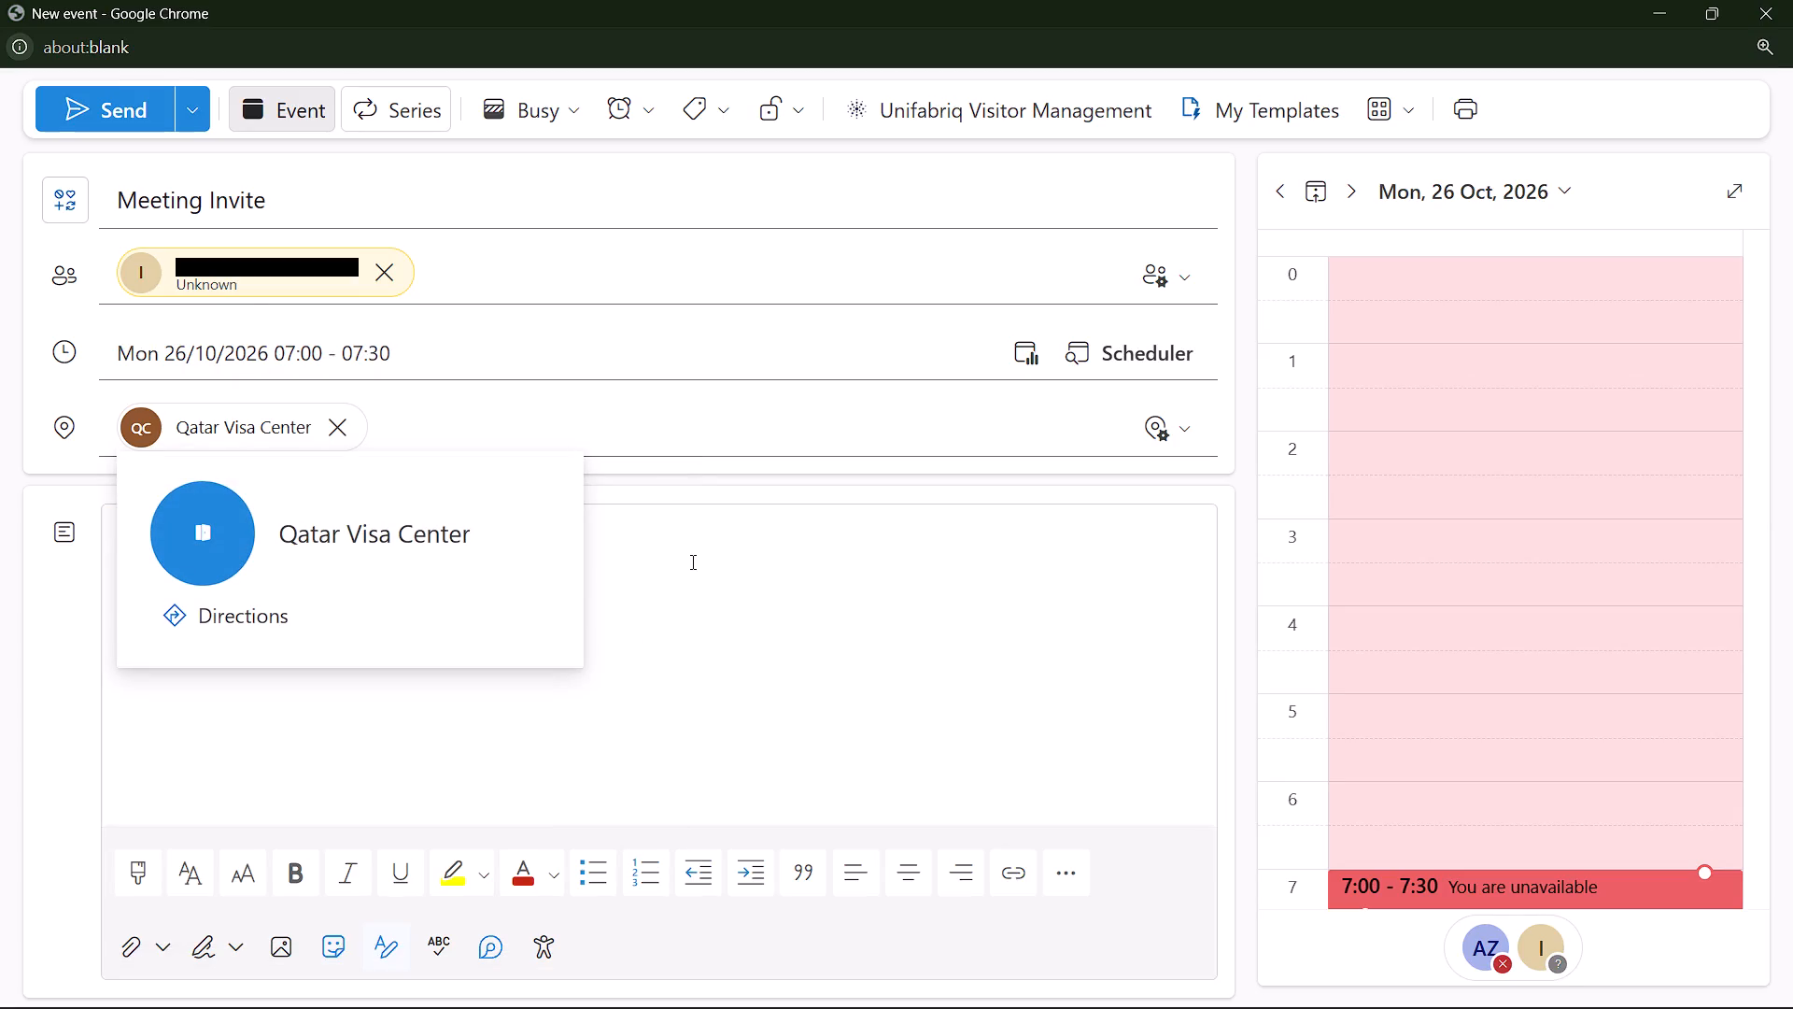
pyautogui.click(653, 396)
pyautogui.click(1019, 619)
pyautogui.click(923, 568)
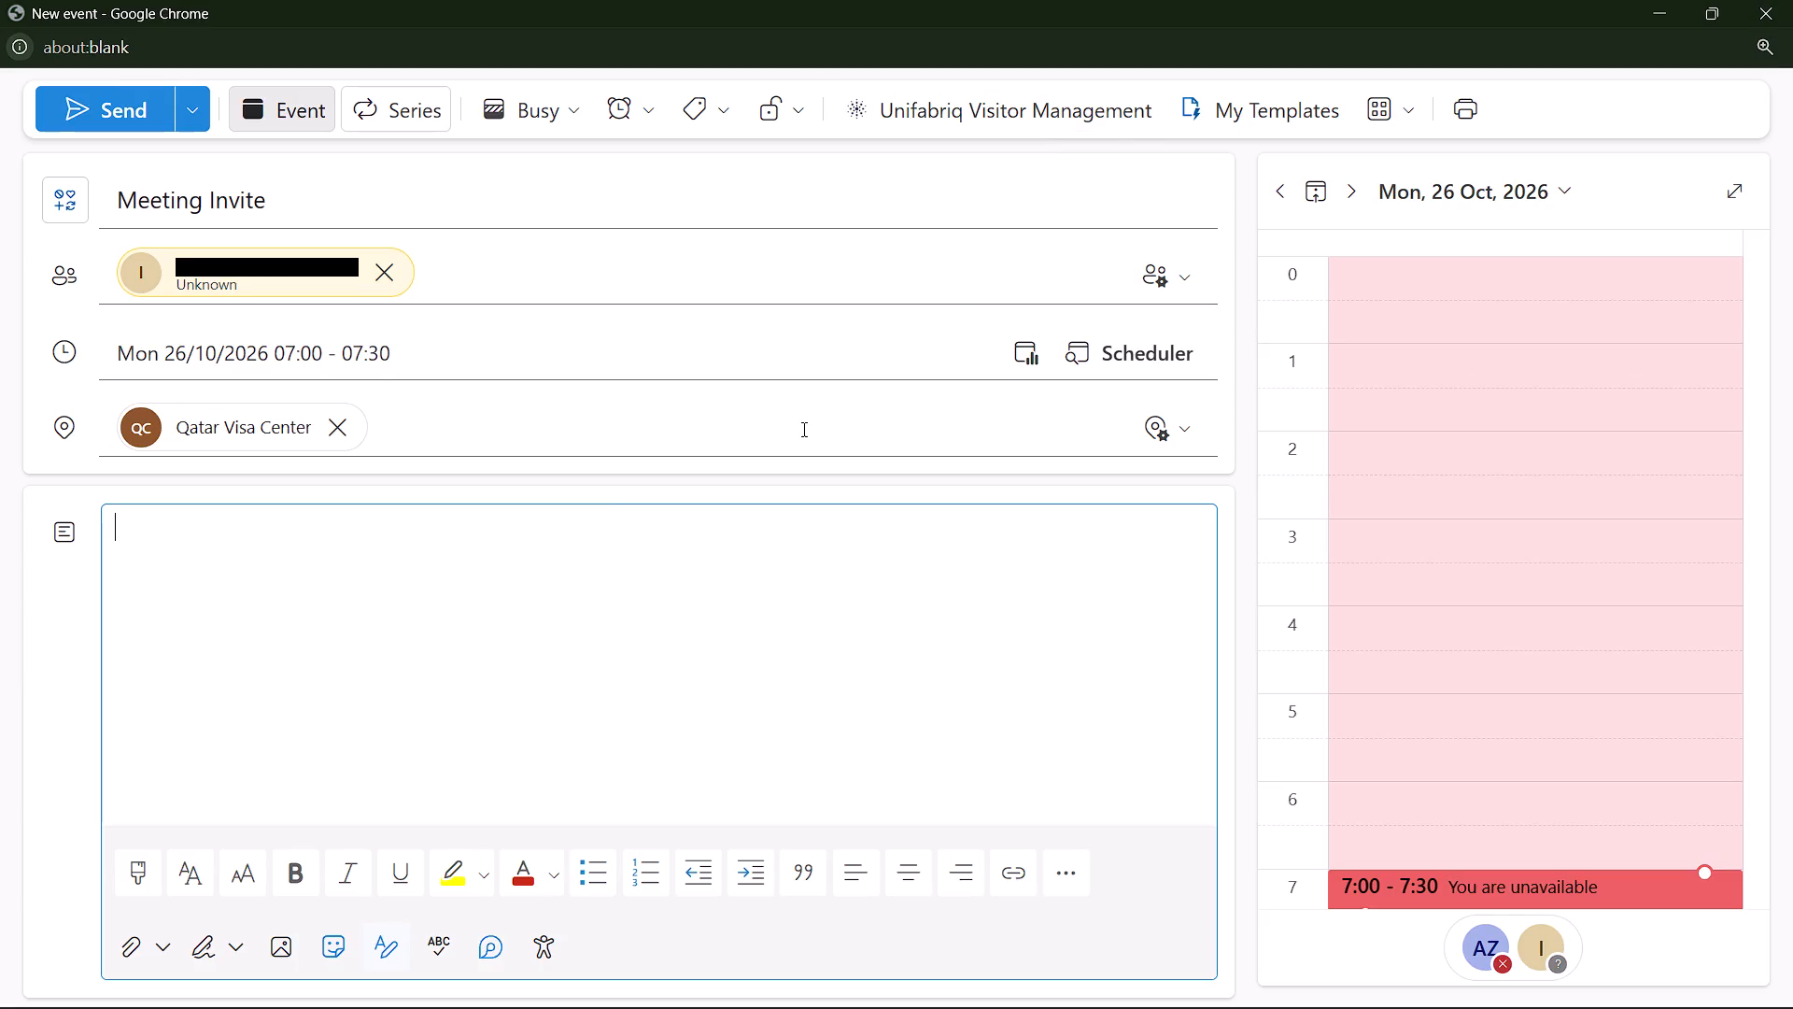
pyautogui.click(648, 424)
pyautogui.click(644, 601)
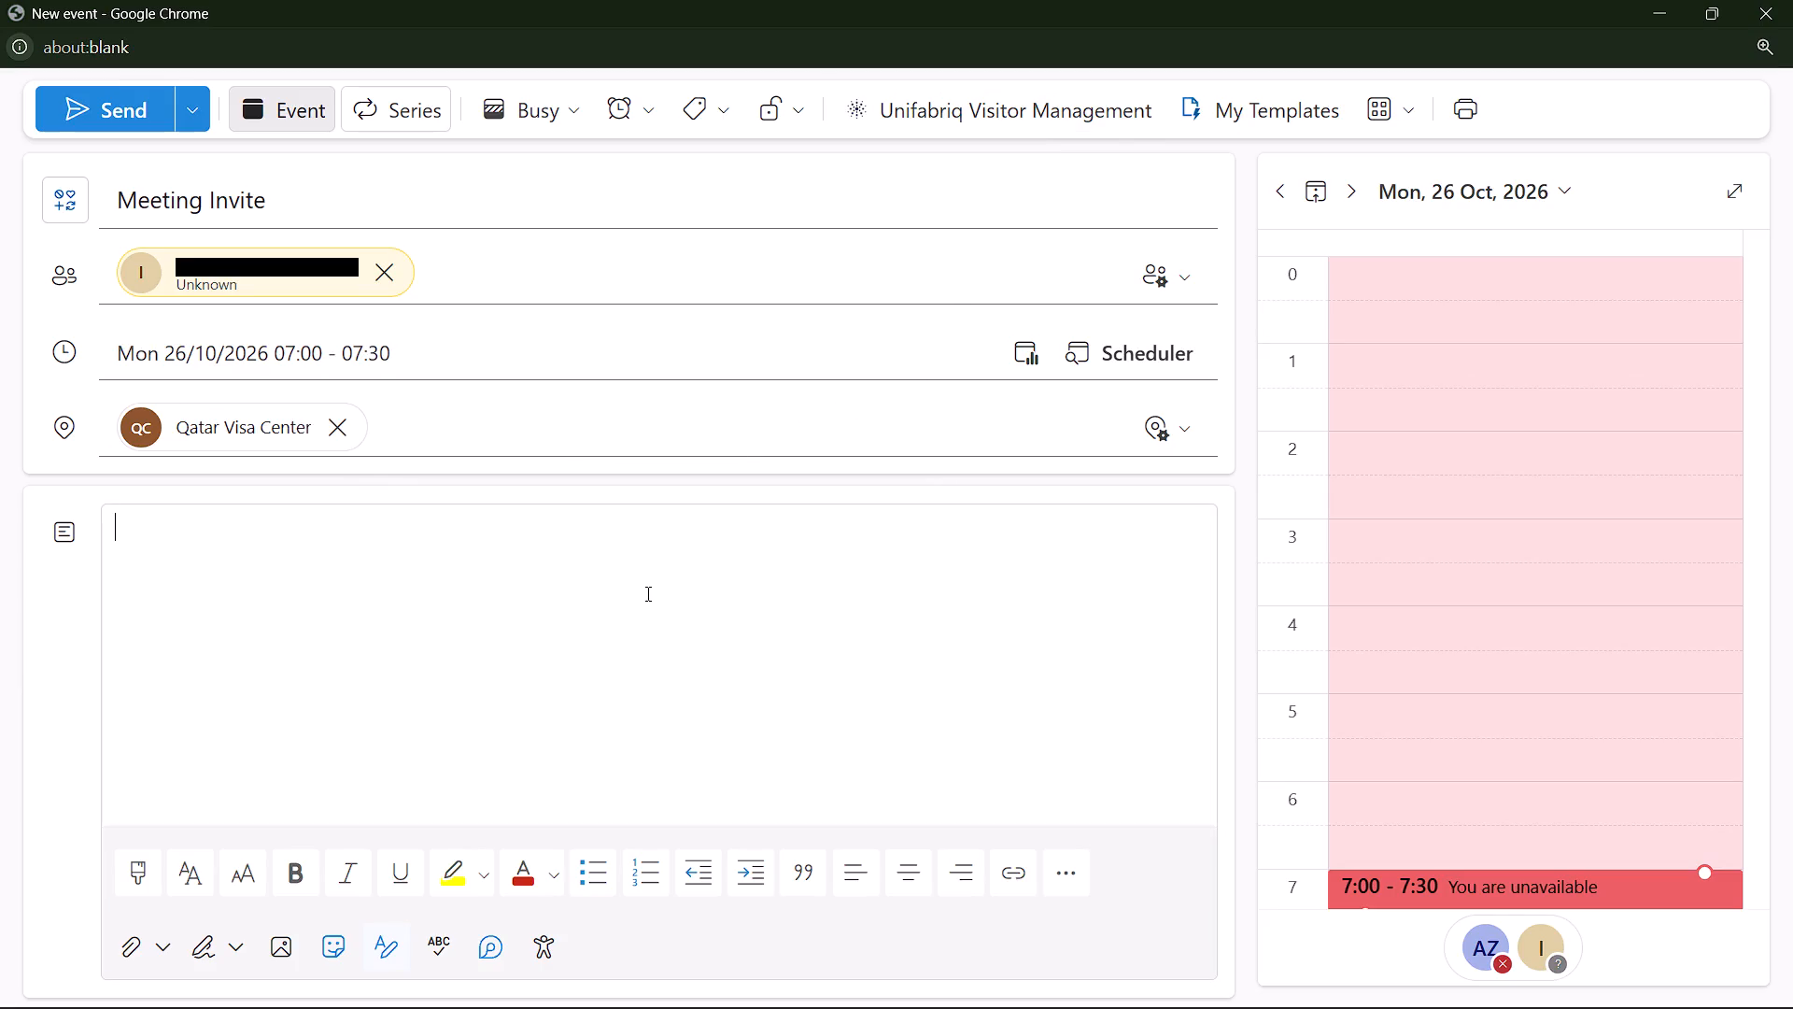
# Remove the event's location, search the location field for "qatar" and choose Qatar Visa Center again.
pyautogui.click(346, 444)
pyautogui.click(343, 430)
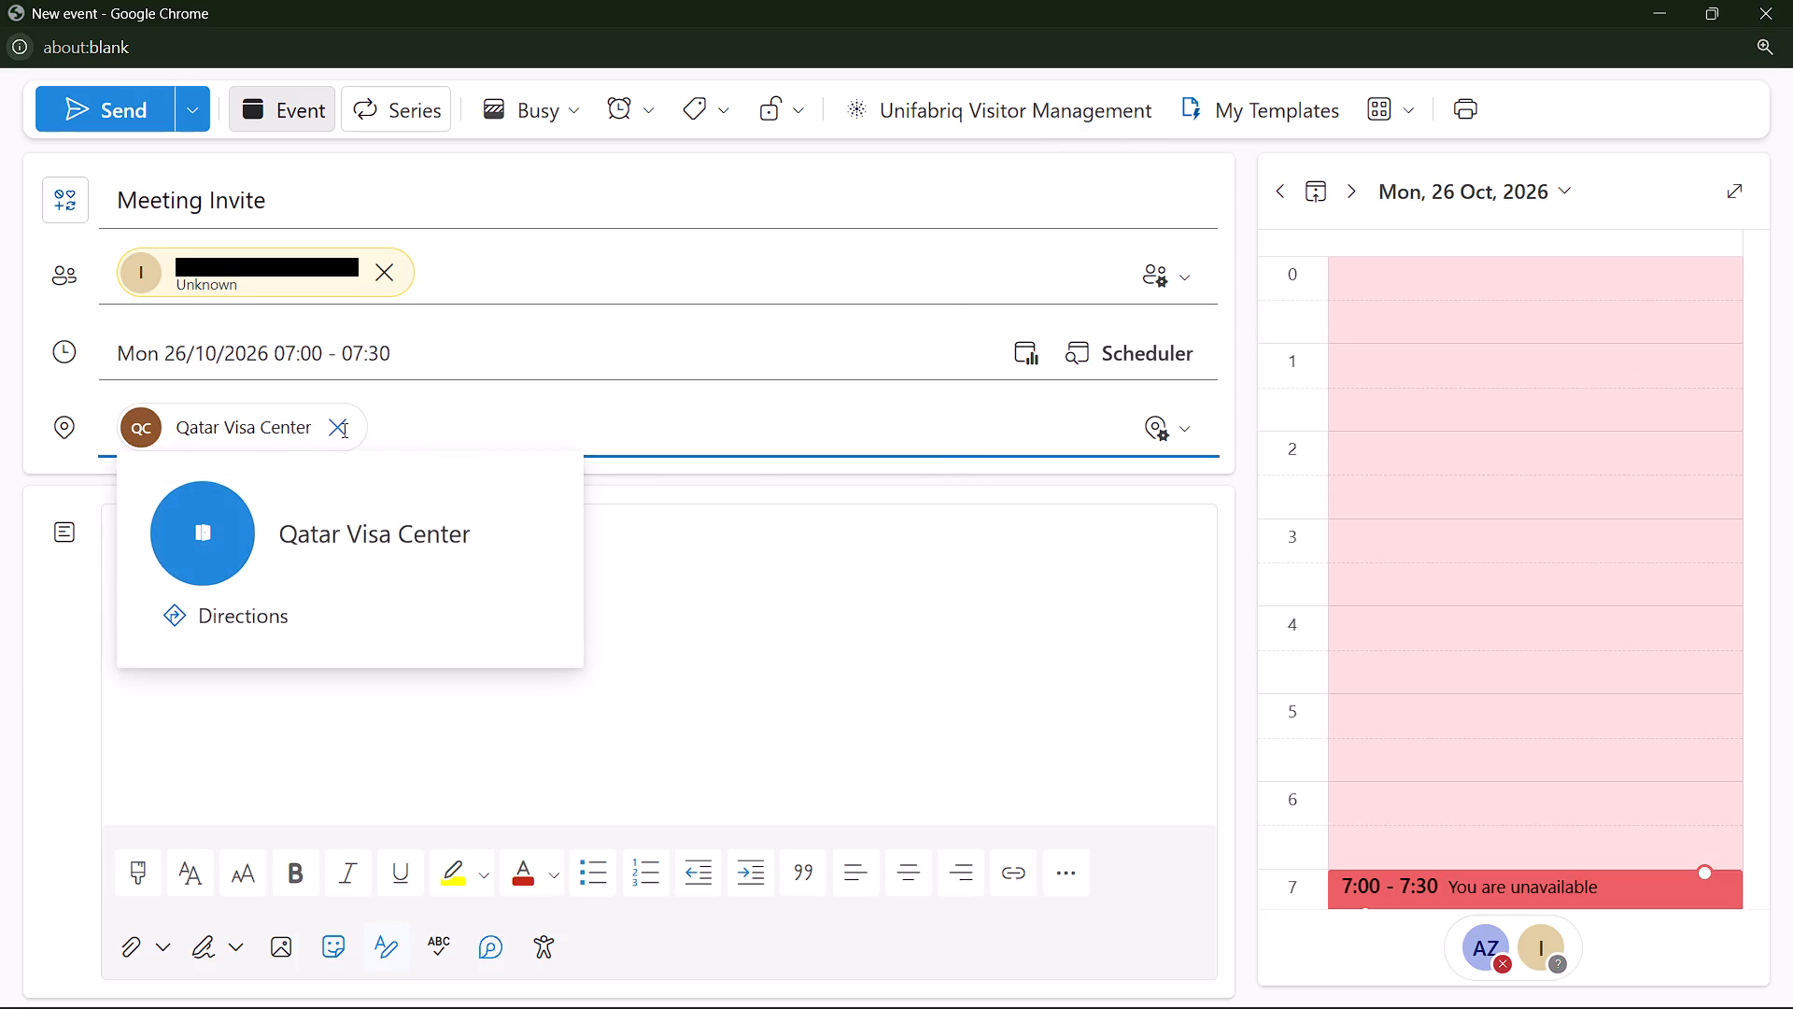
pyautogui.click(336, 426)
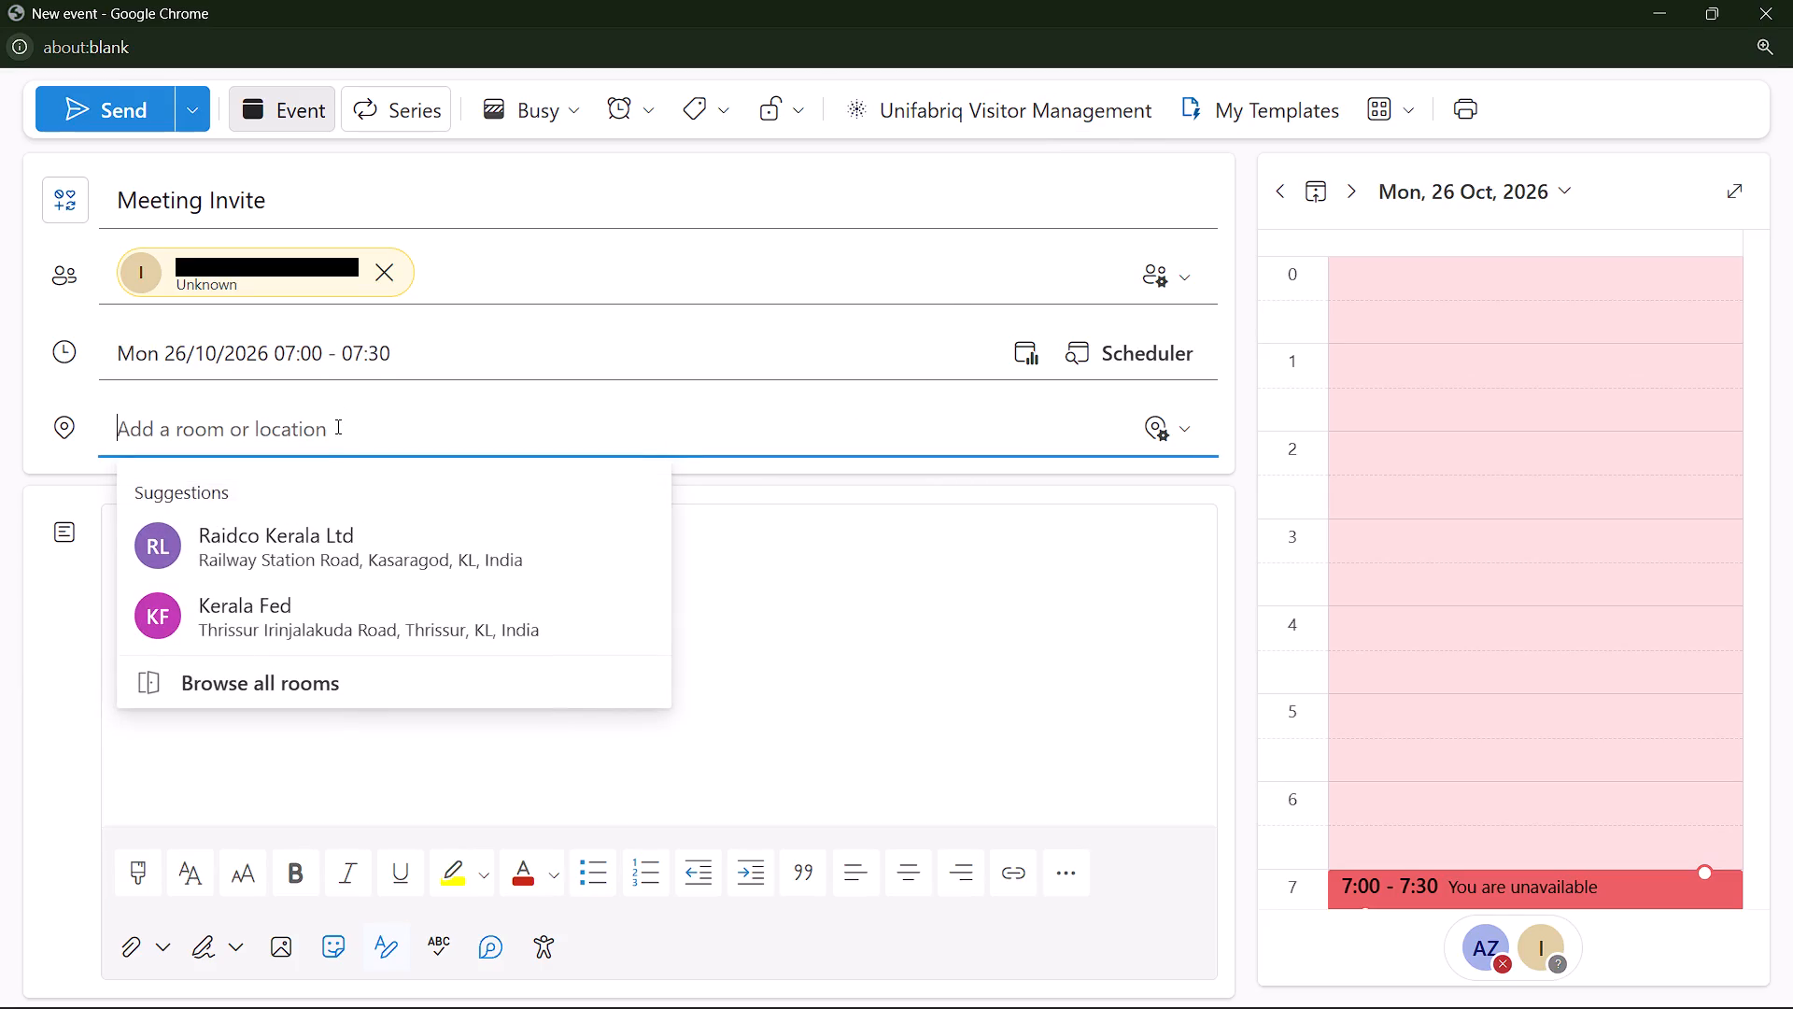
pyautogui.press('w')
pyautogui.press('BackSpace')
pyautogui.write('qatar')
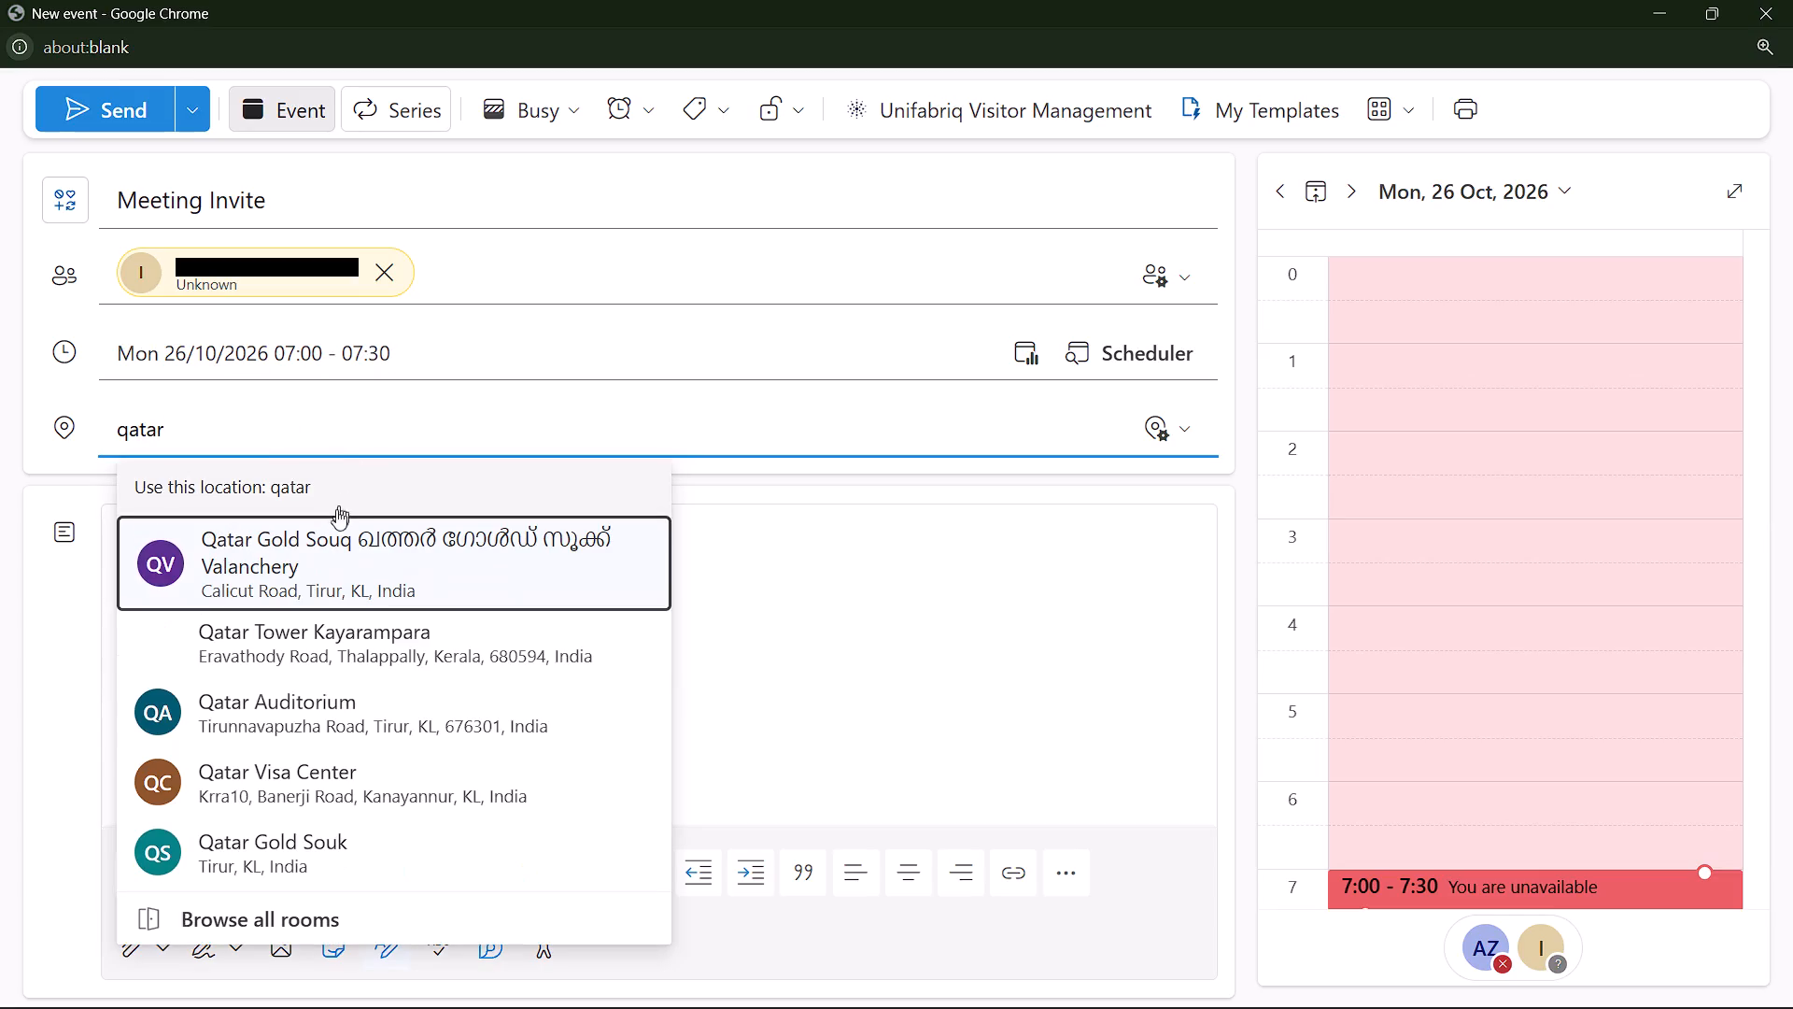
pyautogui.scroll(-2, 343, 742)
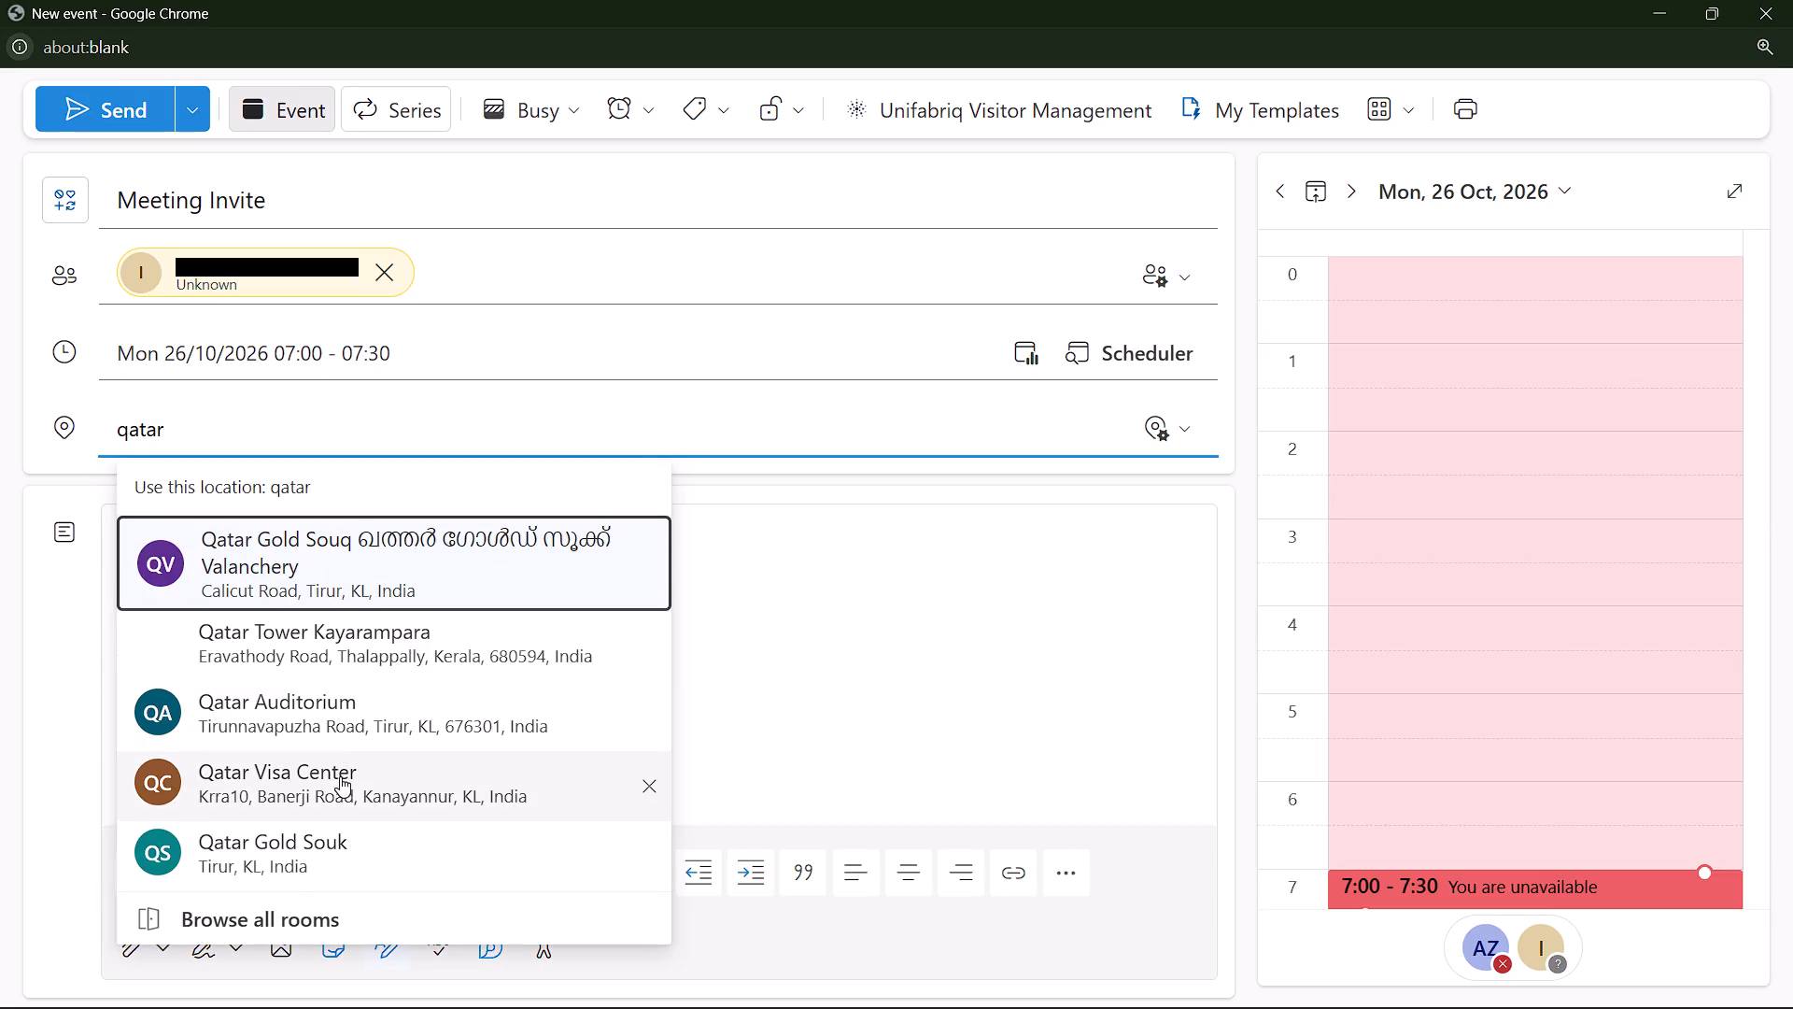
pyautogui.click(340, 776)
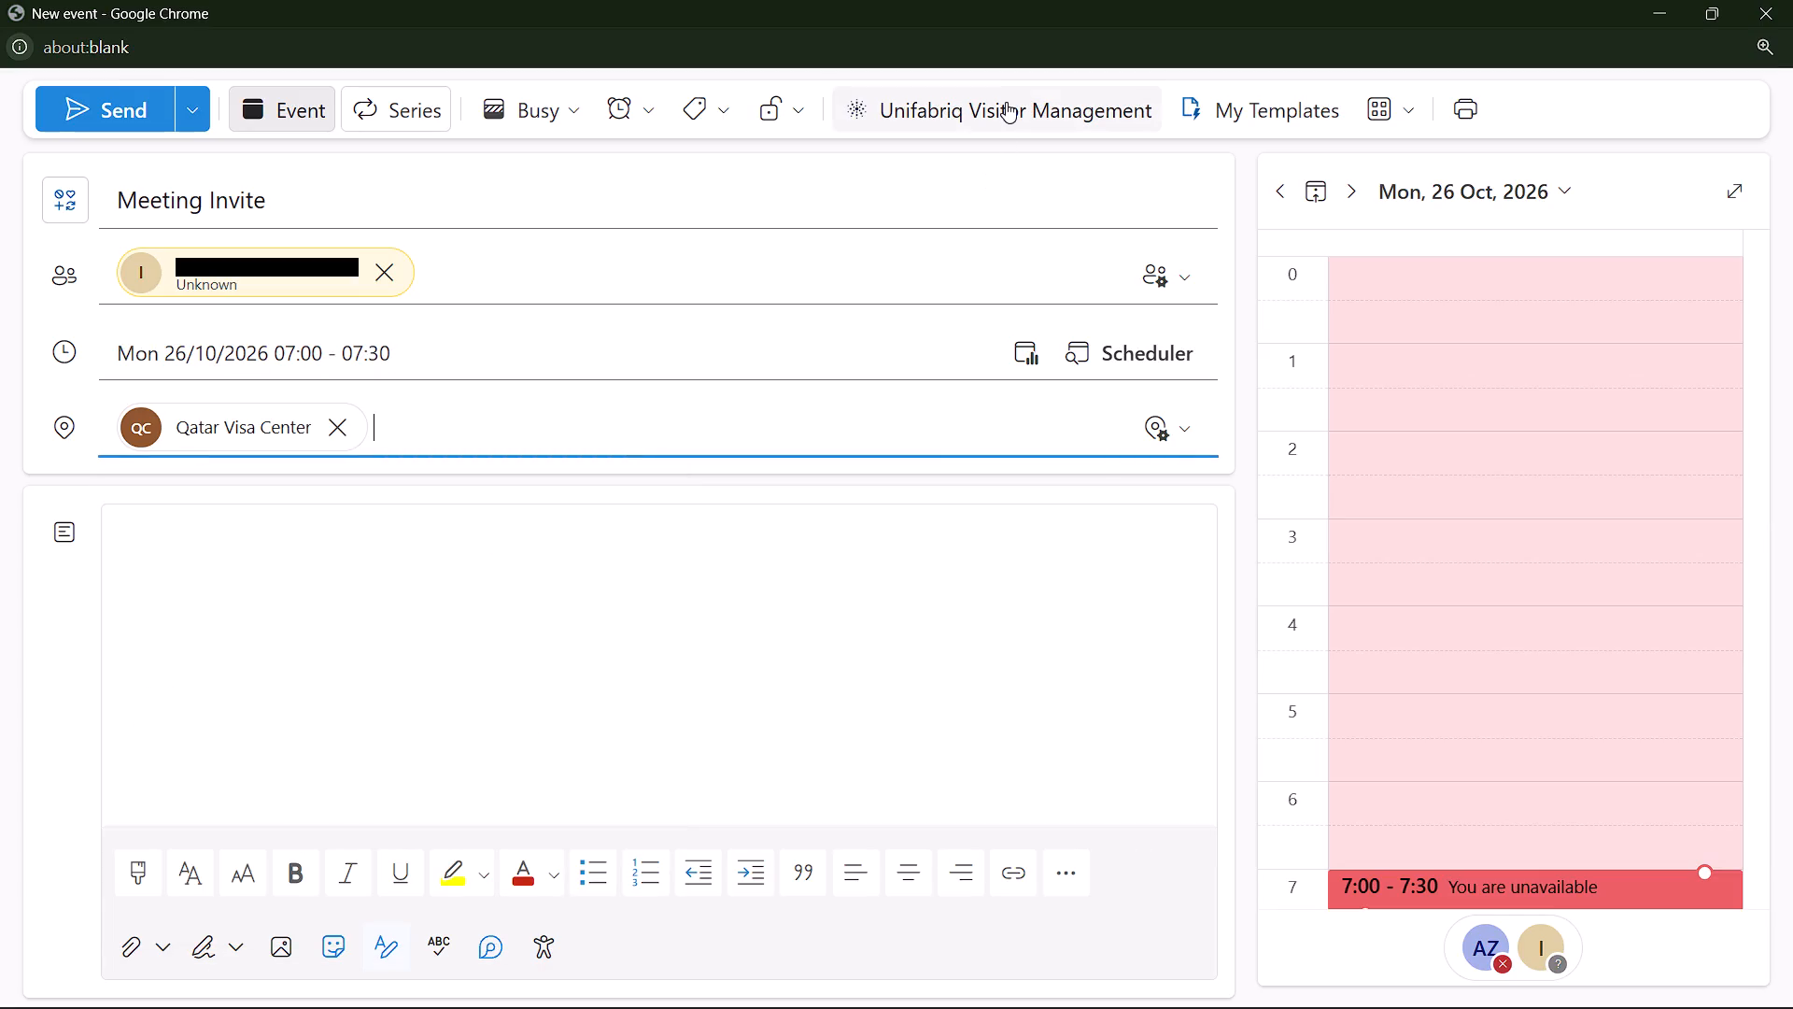
# Open the Unifabriq Visitor Management add-in for the event and log in with its main login option.
pyautogui.click(992, 120)
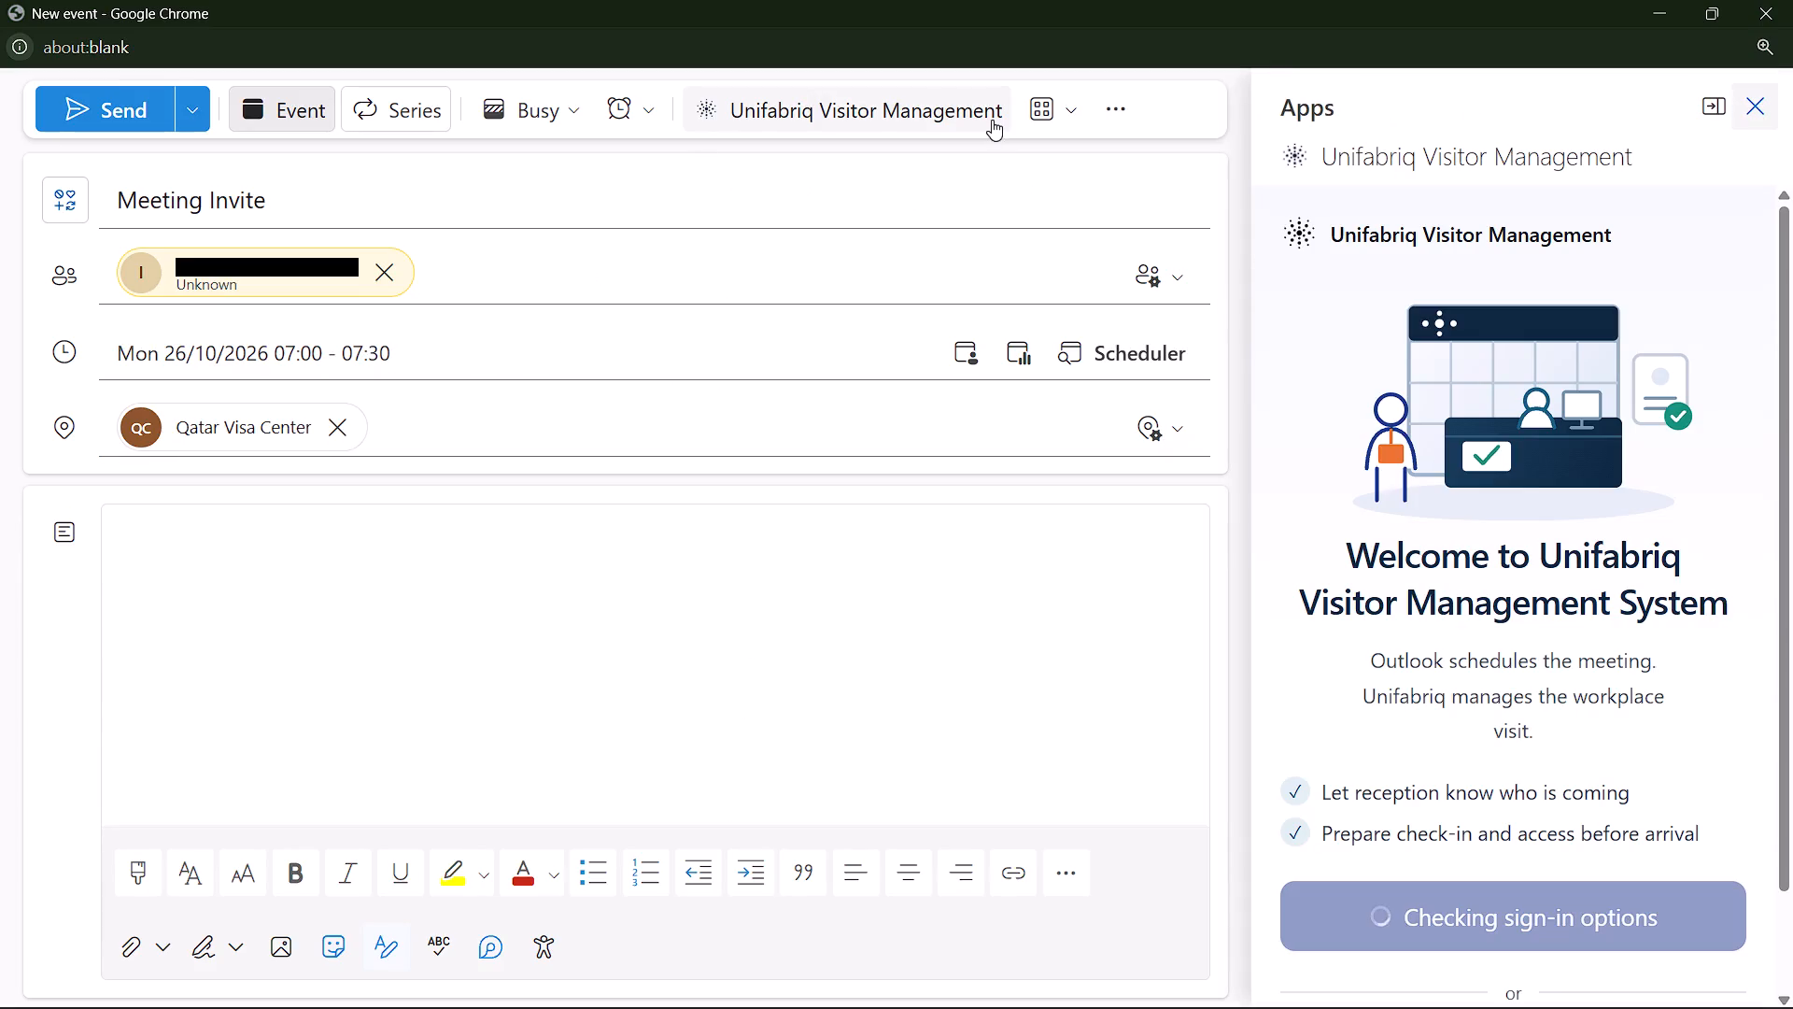
pyautogui.scroll(-1, 1447, 739)
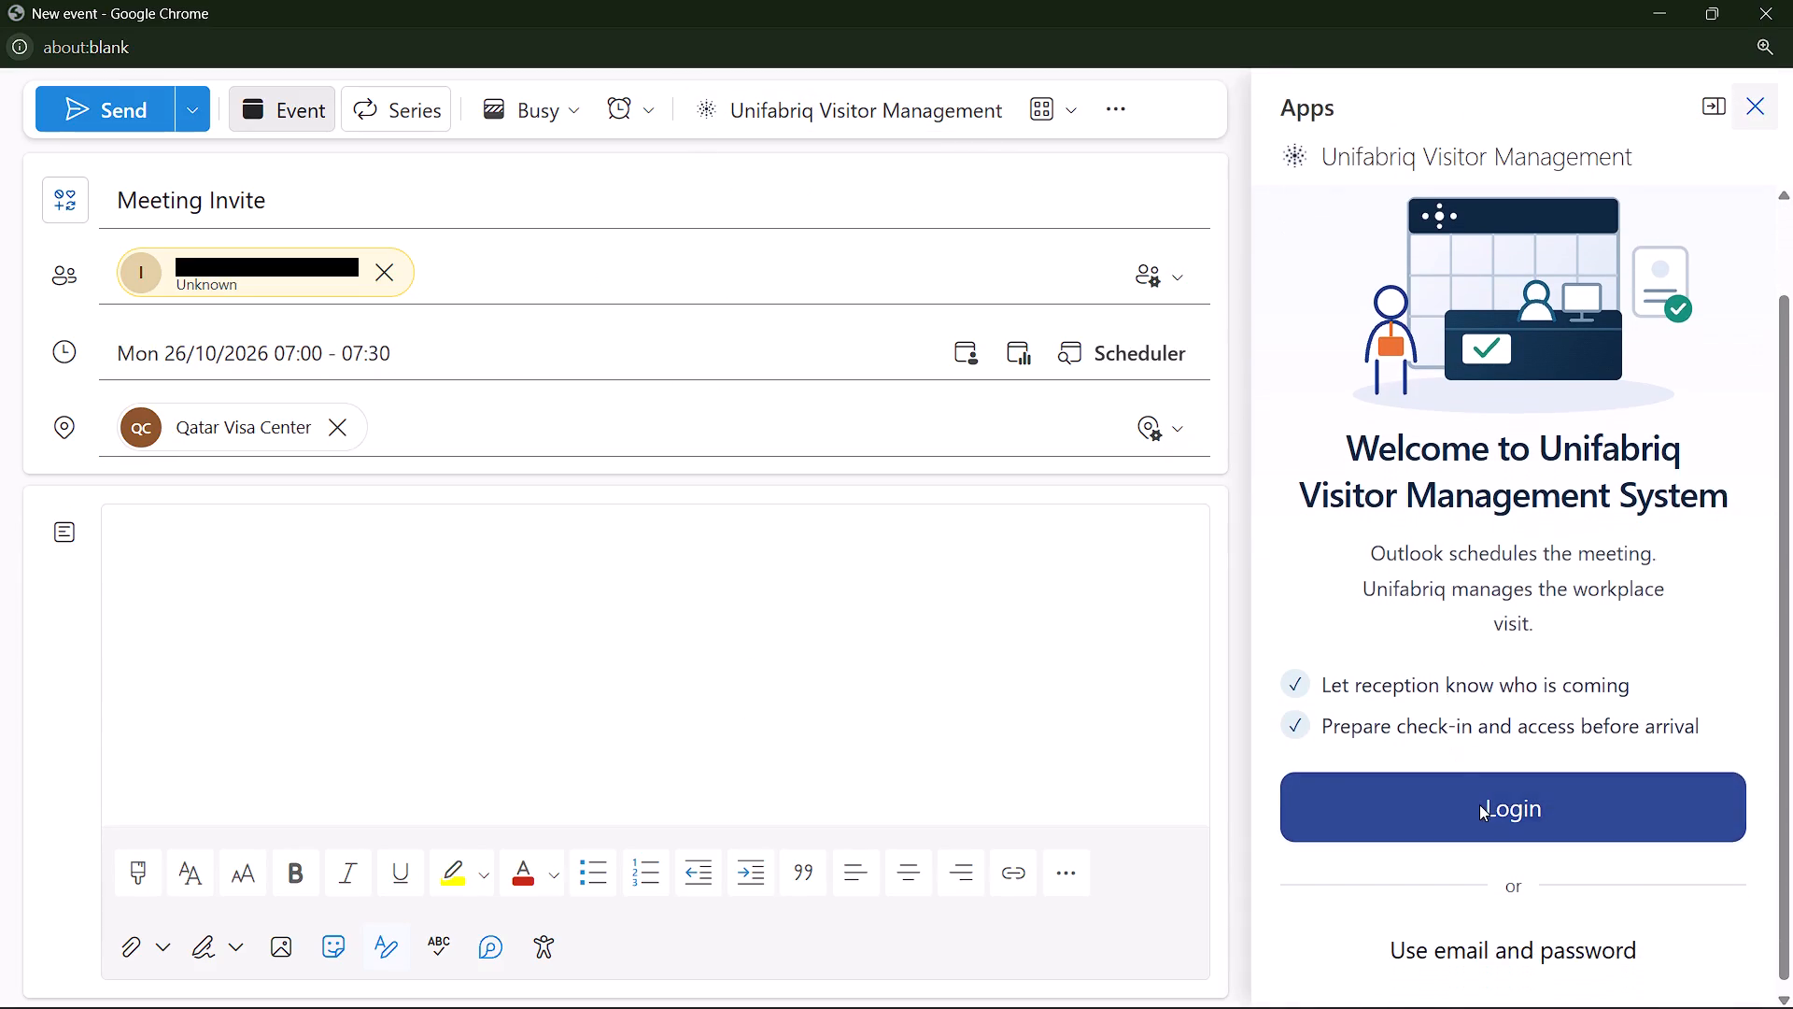
pyautogui.scroll(-1, 1479, 804)
pyautogui.click(1479, 804)
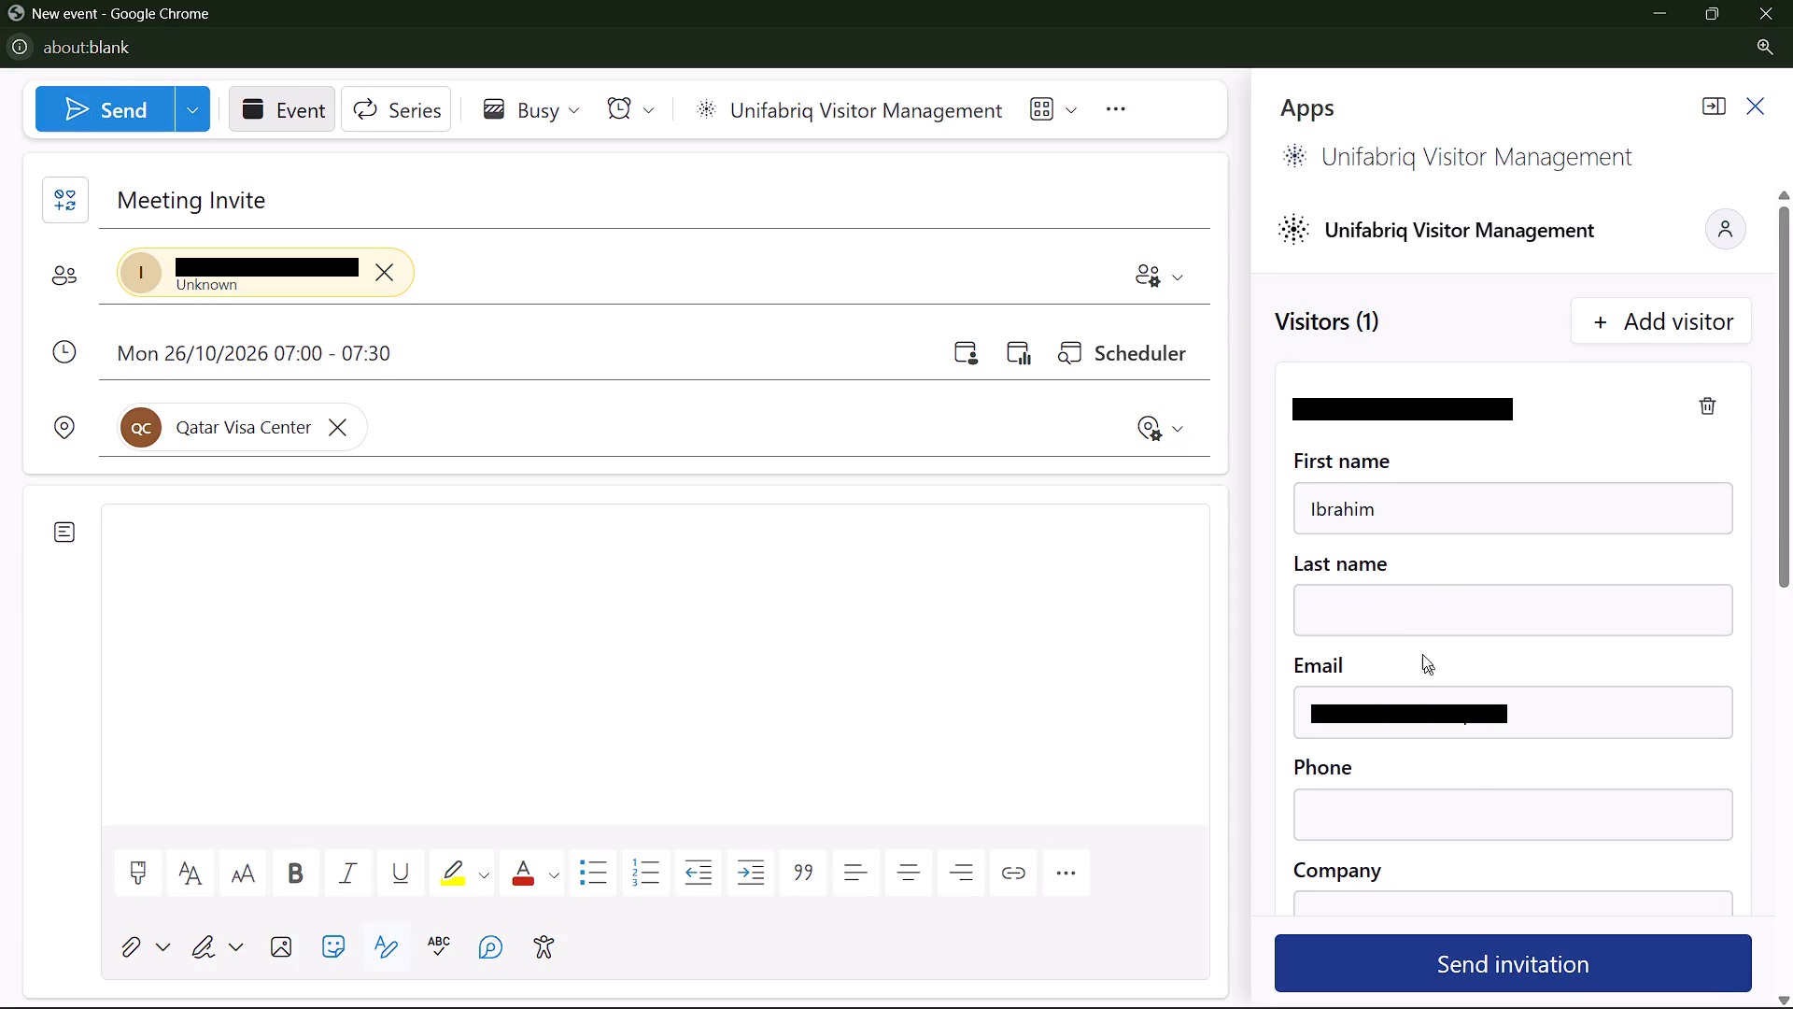
# Enter the visitor's last name in the visitor details of the Unifabriq Visitor Management add-in.
pyautogui.click(1365, 624)
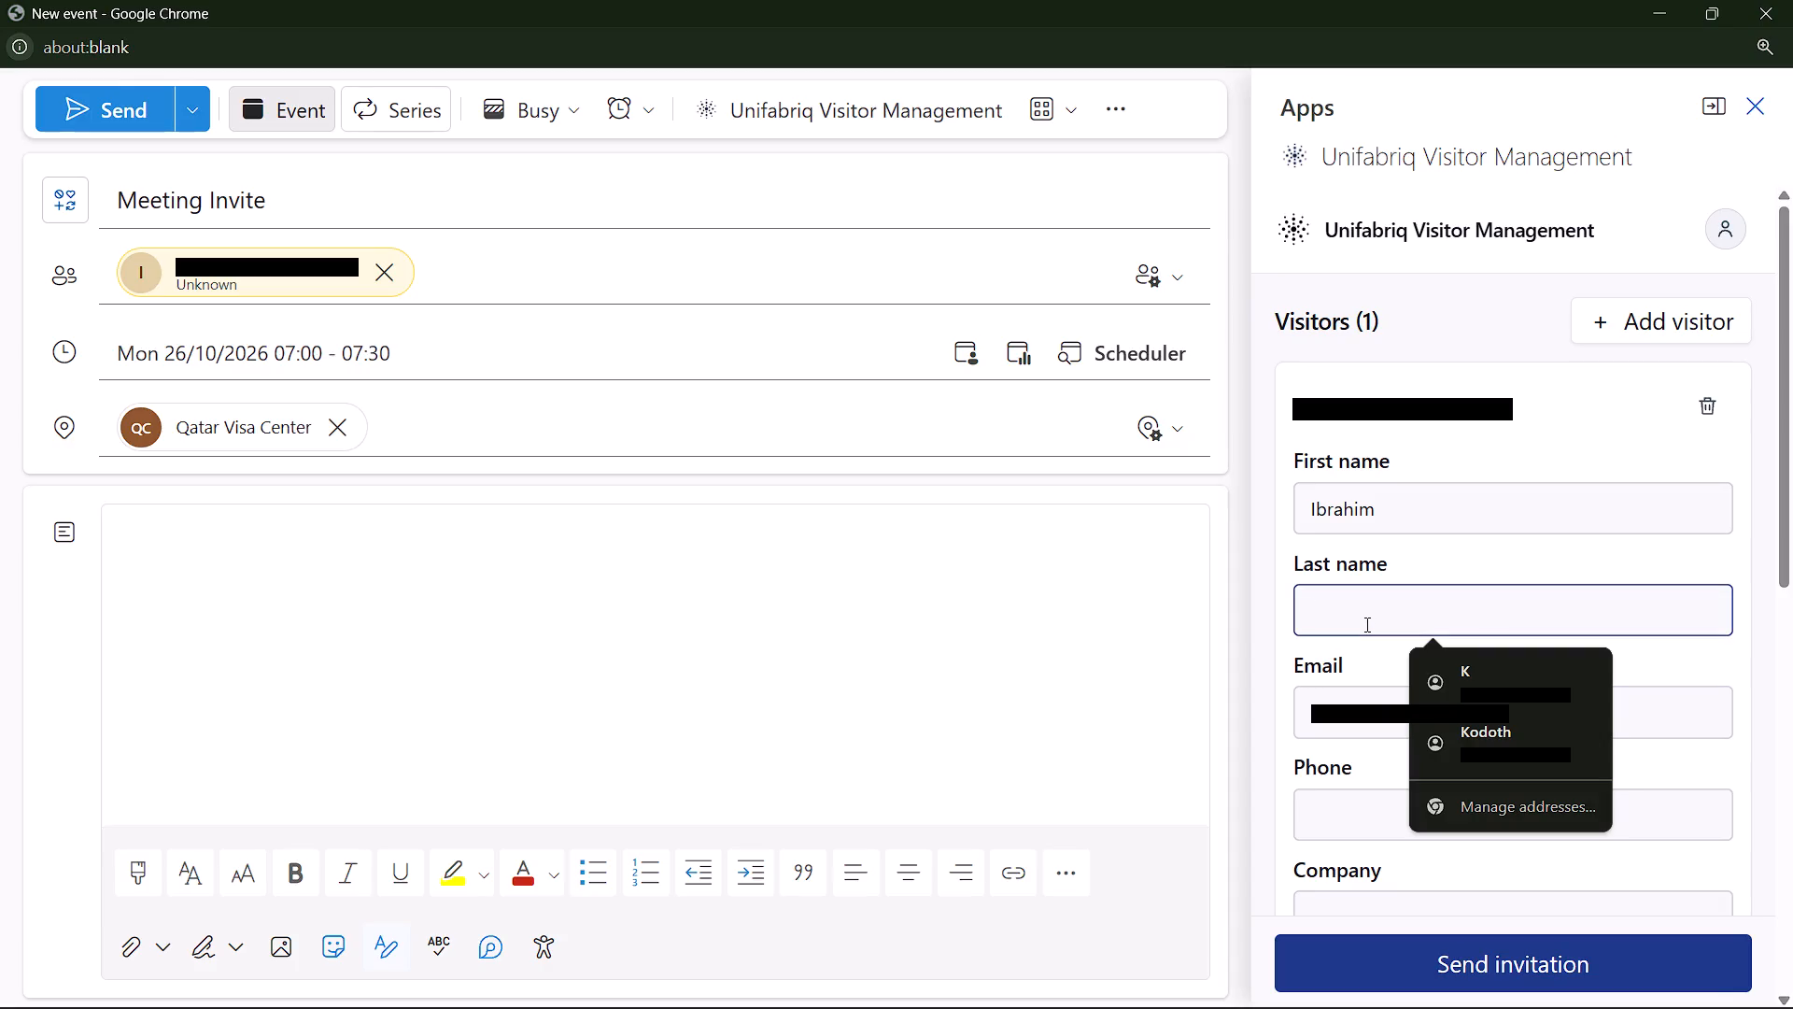
pyautogui.write('nas')
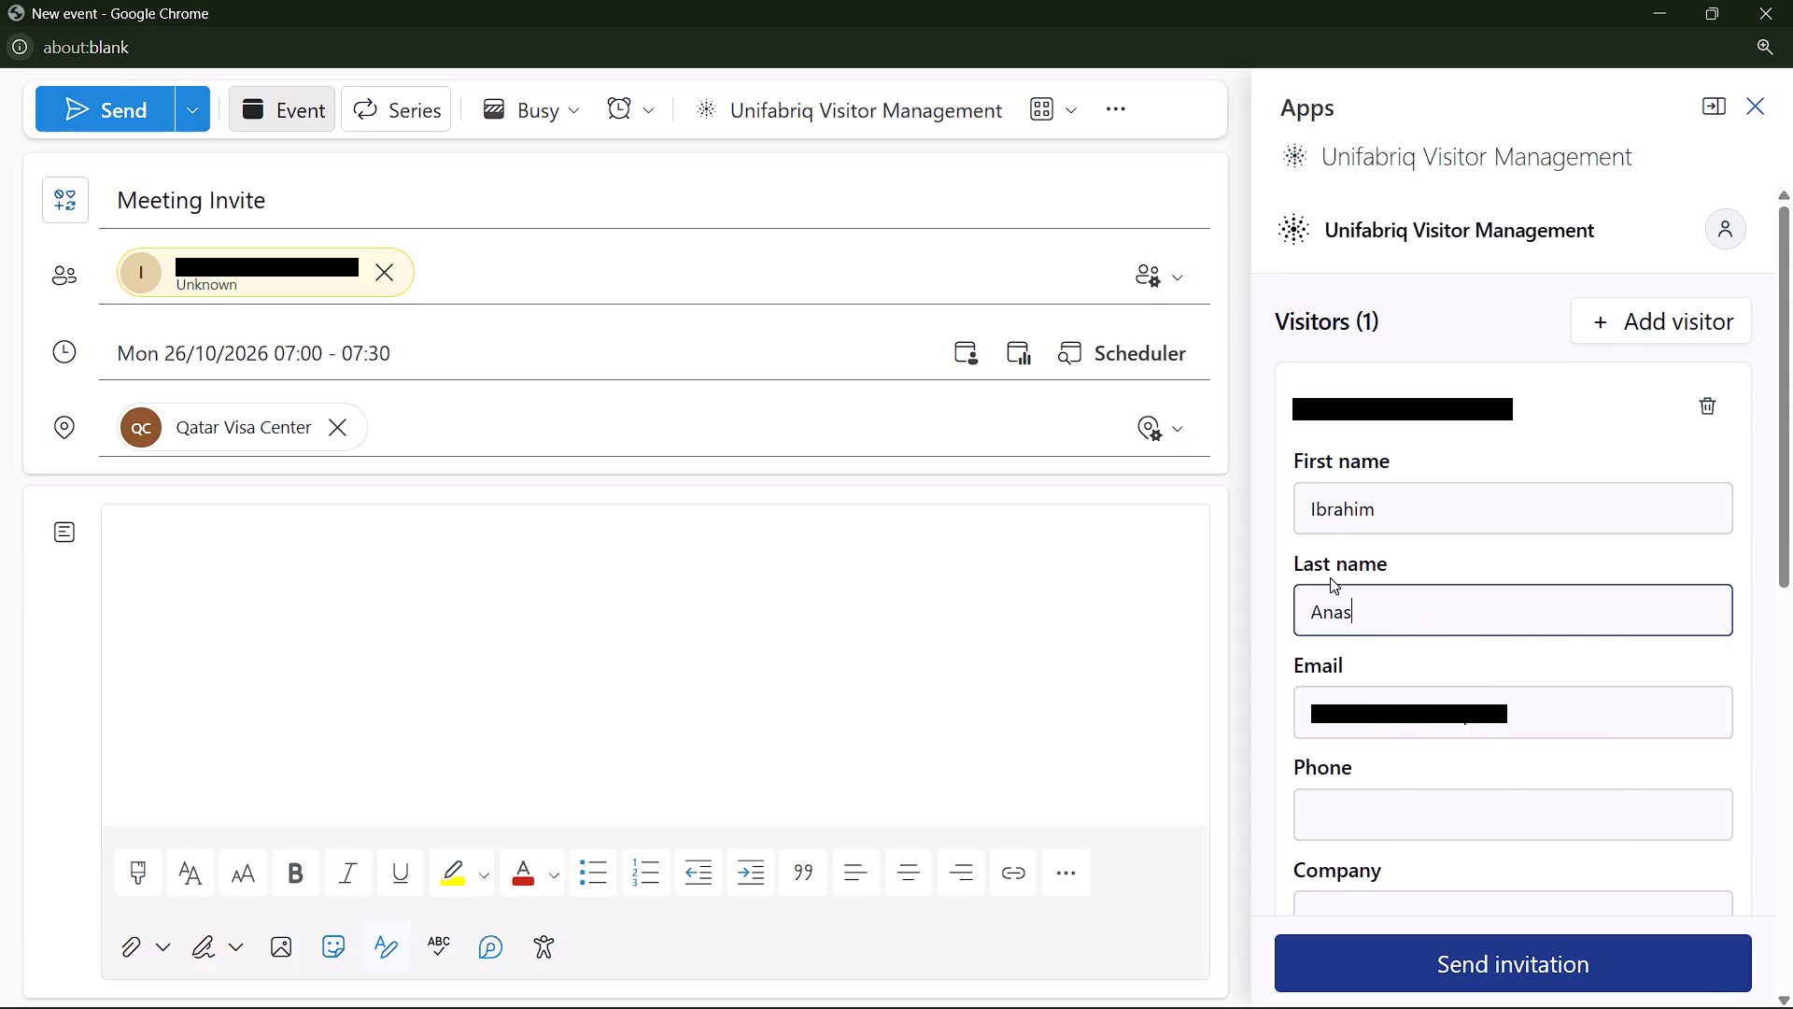
pyautogui.scroll(-2, 1330, 577)
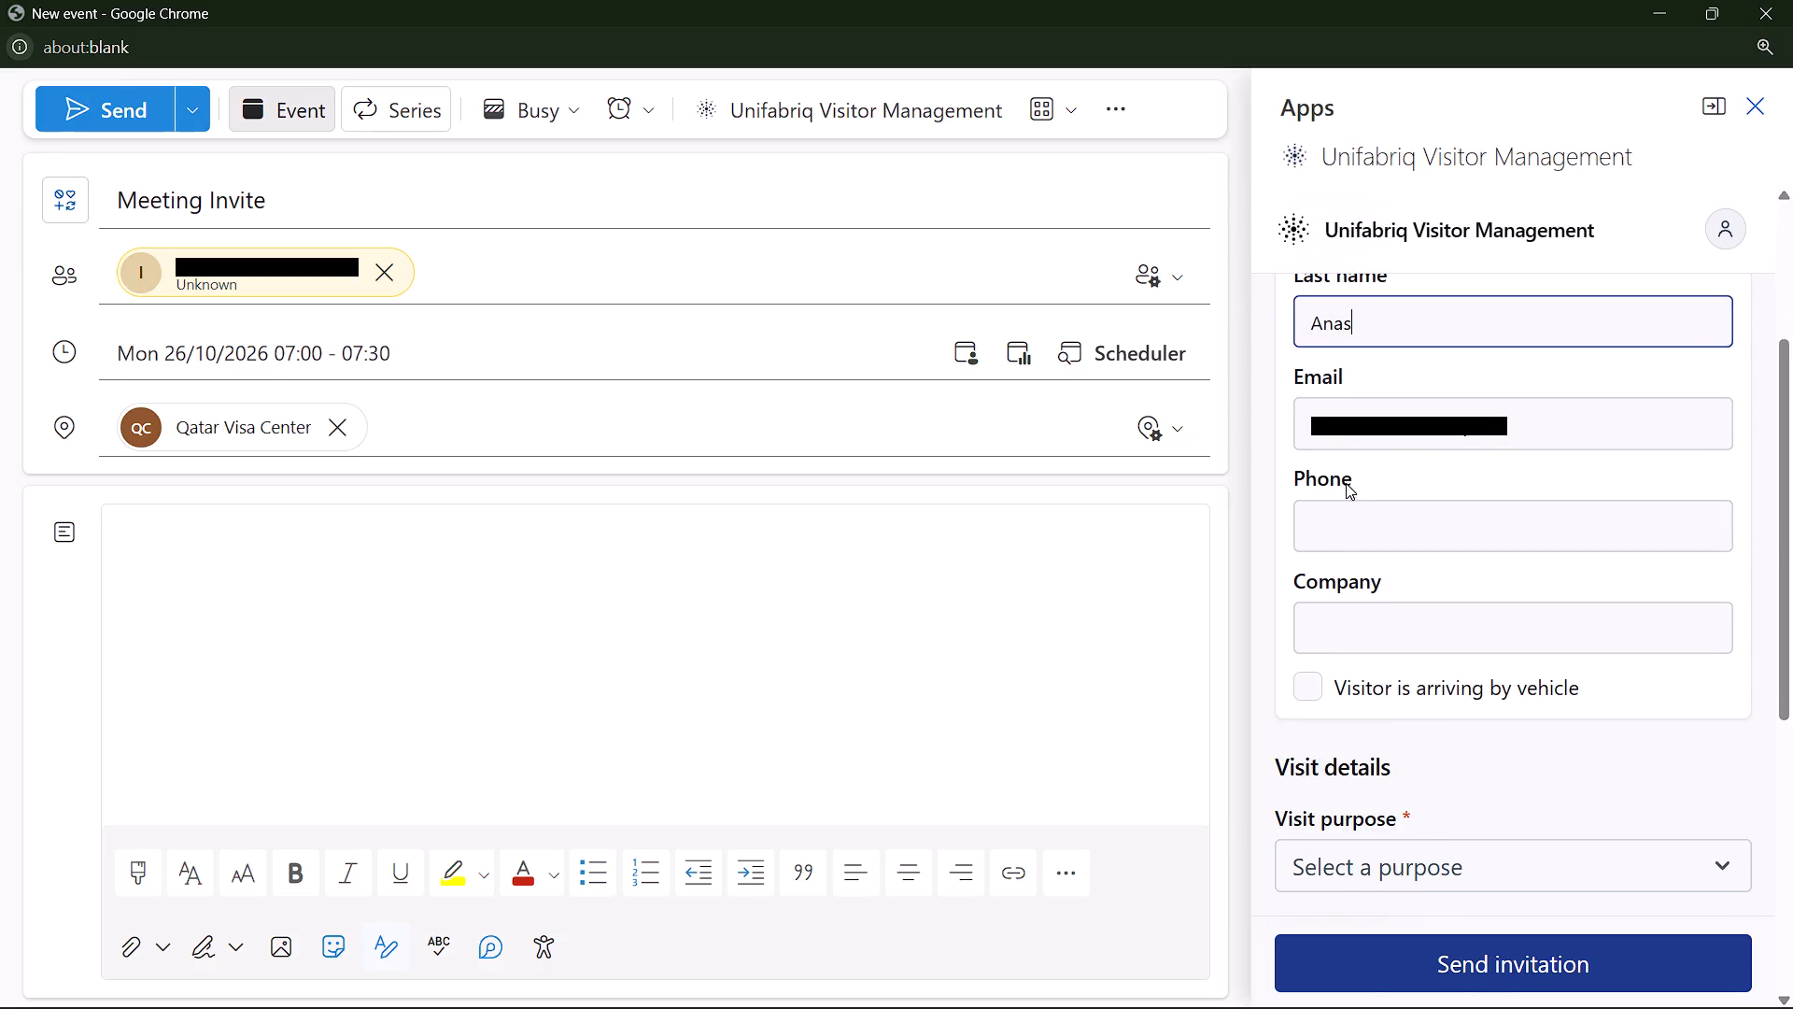
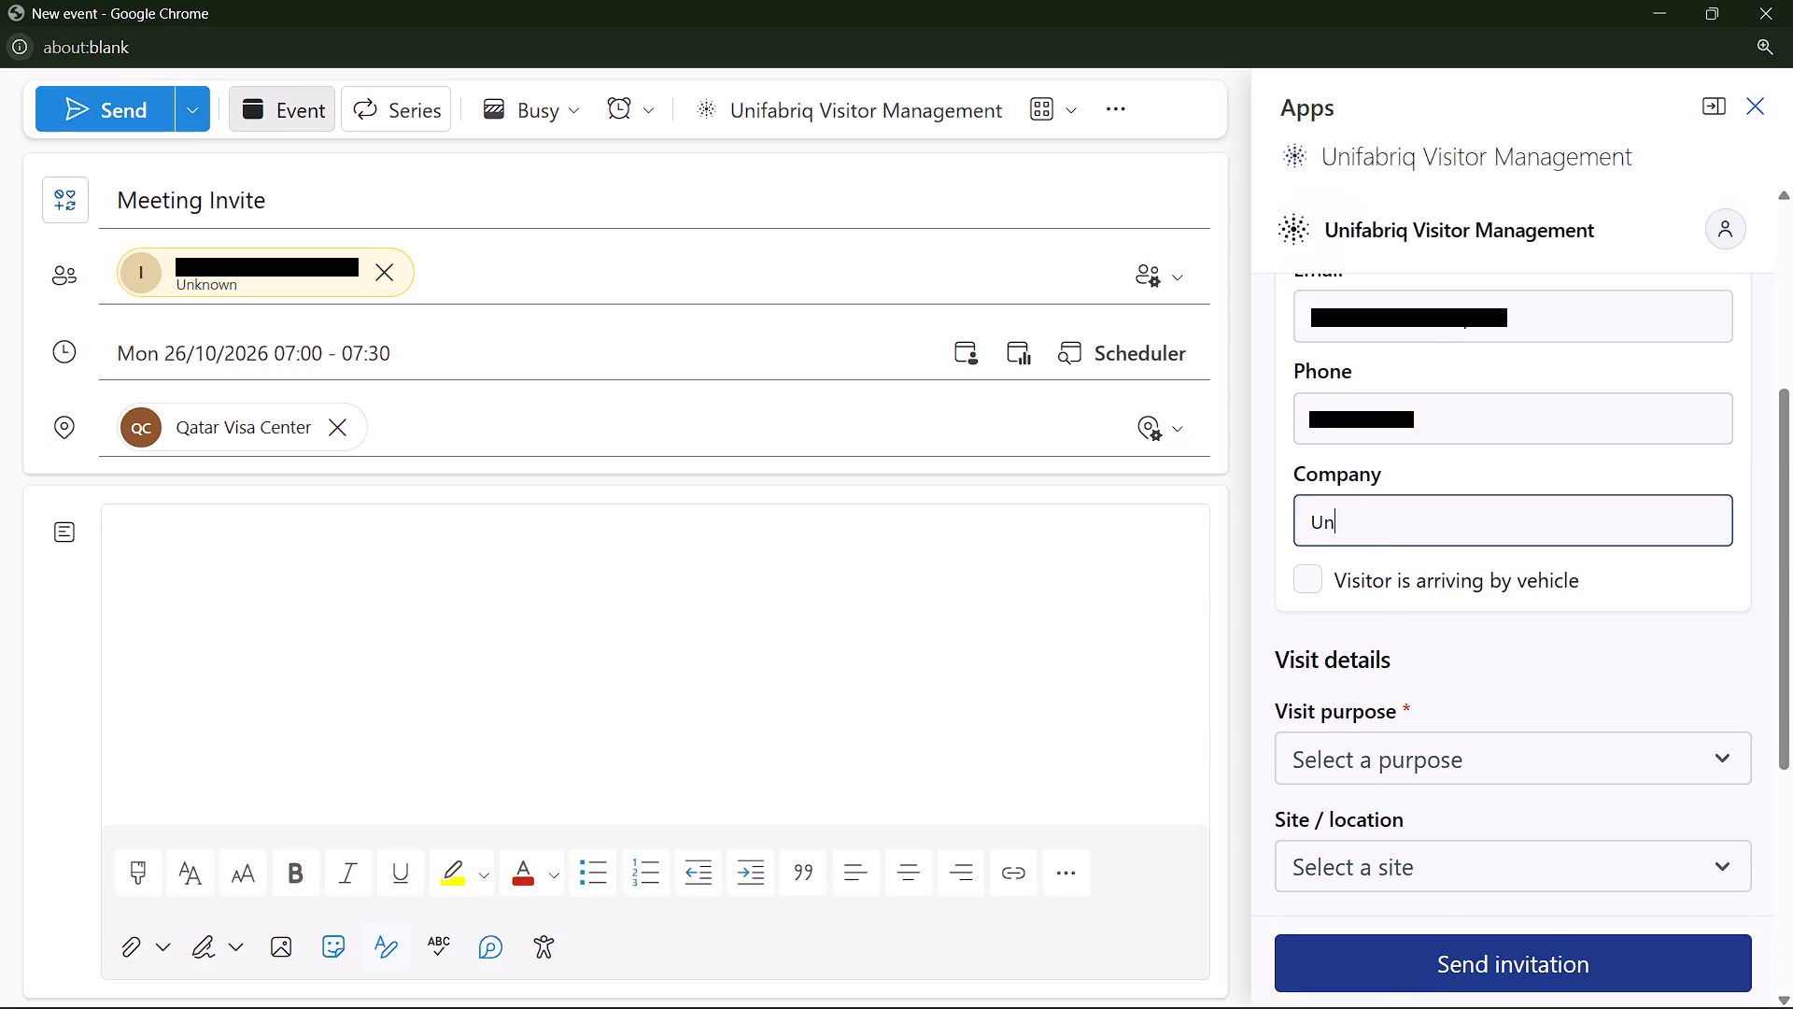
# Complete the visitor's company name as Unifabriq in the visitor details.
pyautogui.write('riq')
# Mark the visitor as arriving by vehicle and enter the vehicle's license plate number.
pyautogui.scroll(-1, 1379, 533)
pyautogui.click(1318, 490)
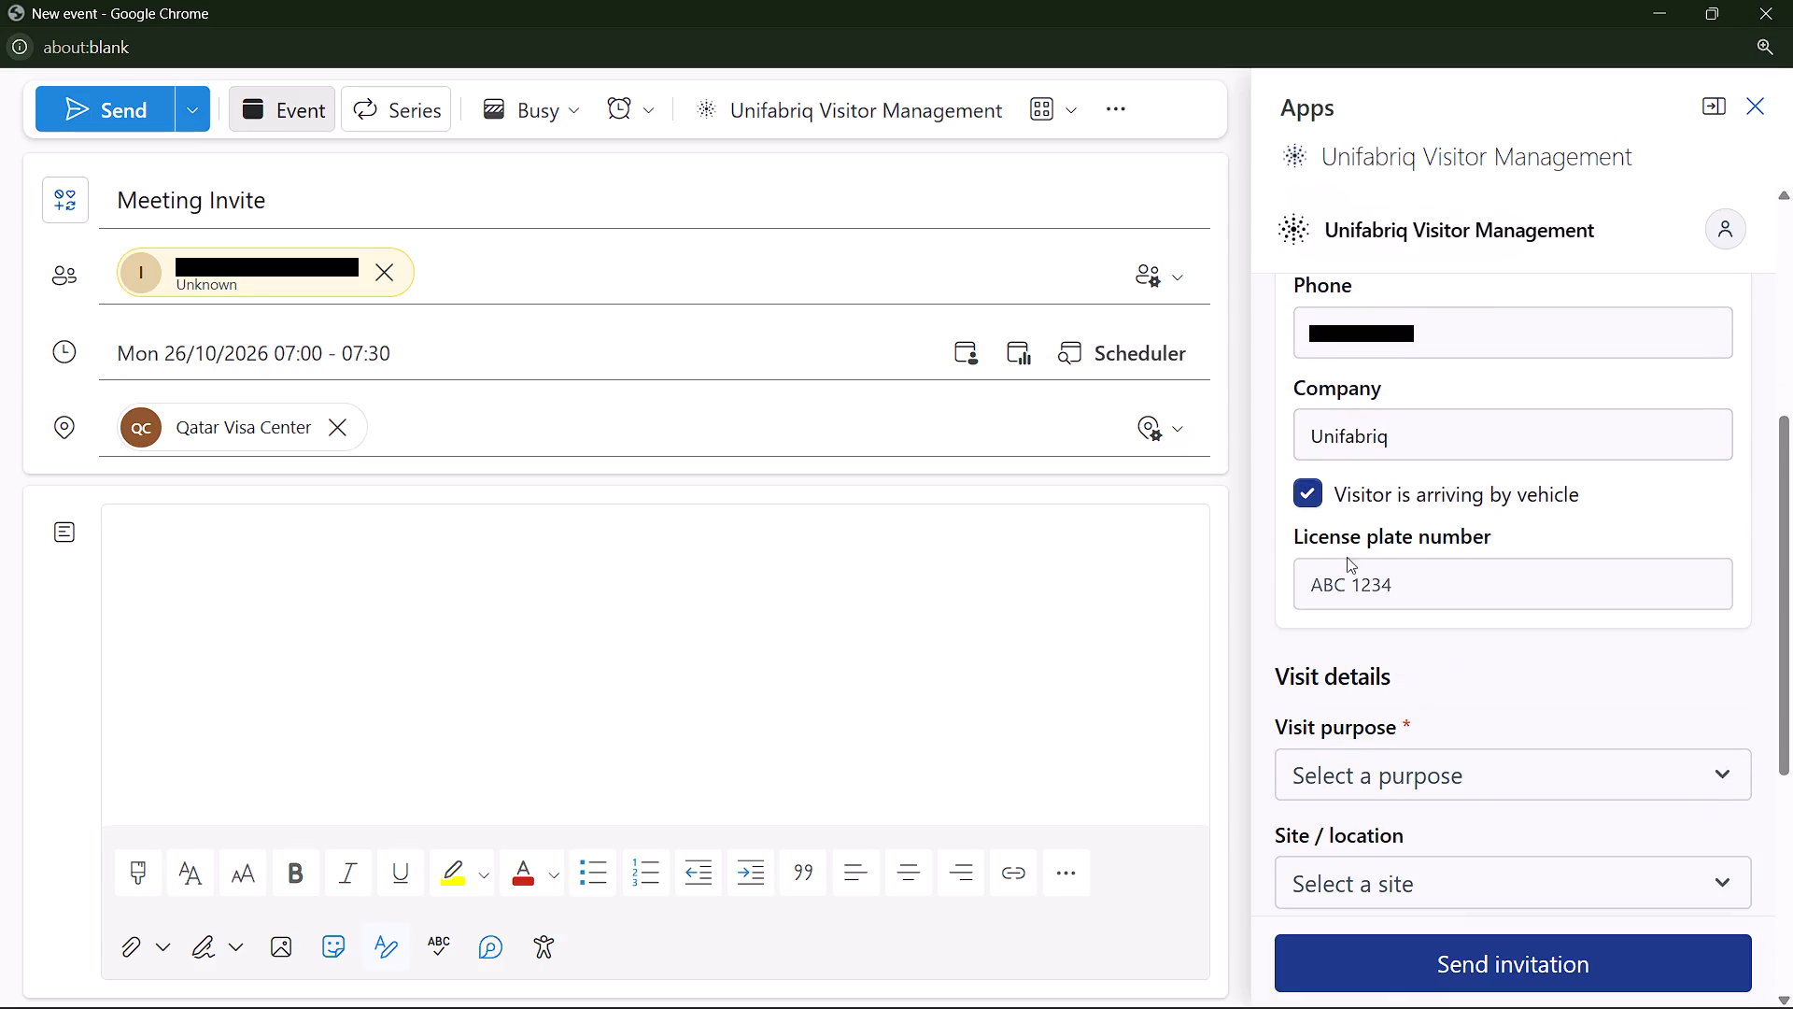
pyautogui.click(1376, 604)
pyautogui.press('4')
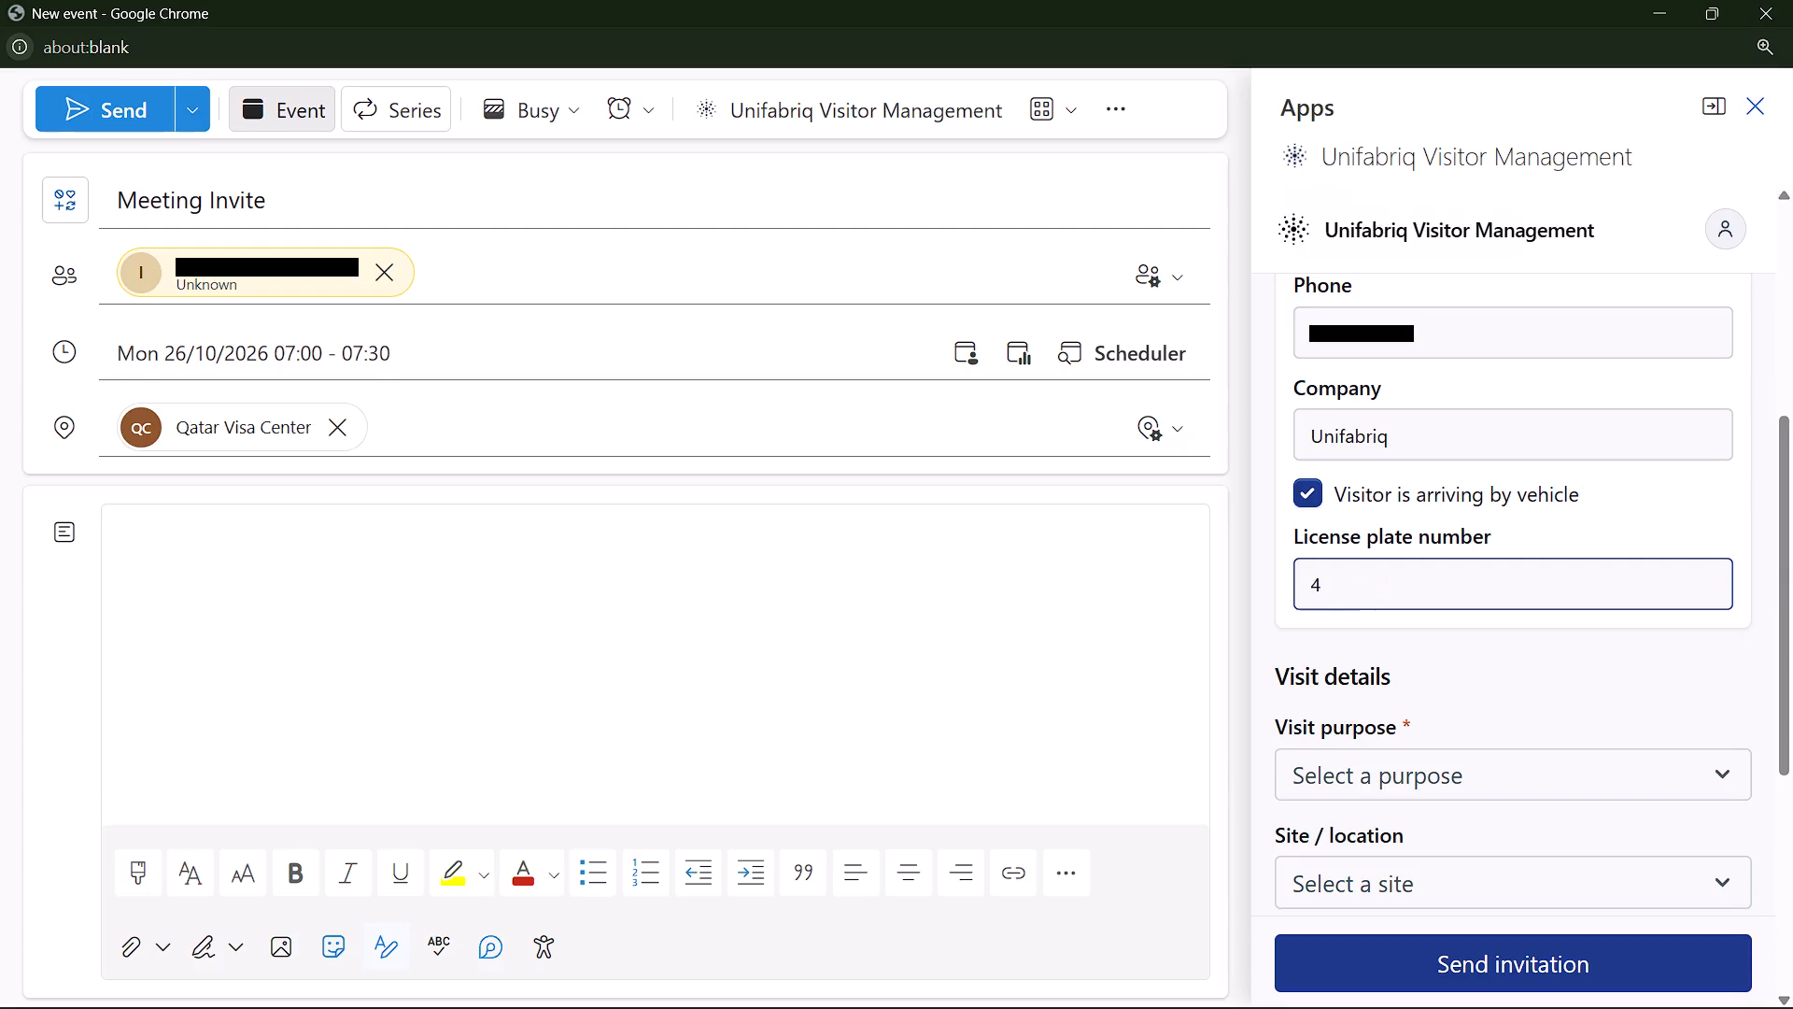
pyautogui.write('85')
pyautogui.write('41')
# Choose Interview as the visit purpose, and change it to Client meeting.
pyautogui.scroll(-3, 1376, 597)
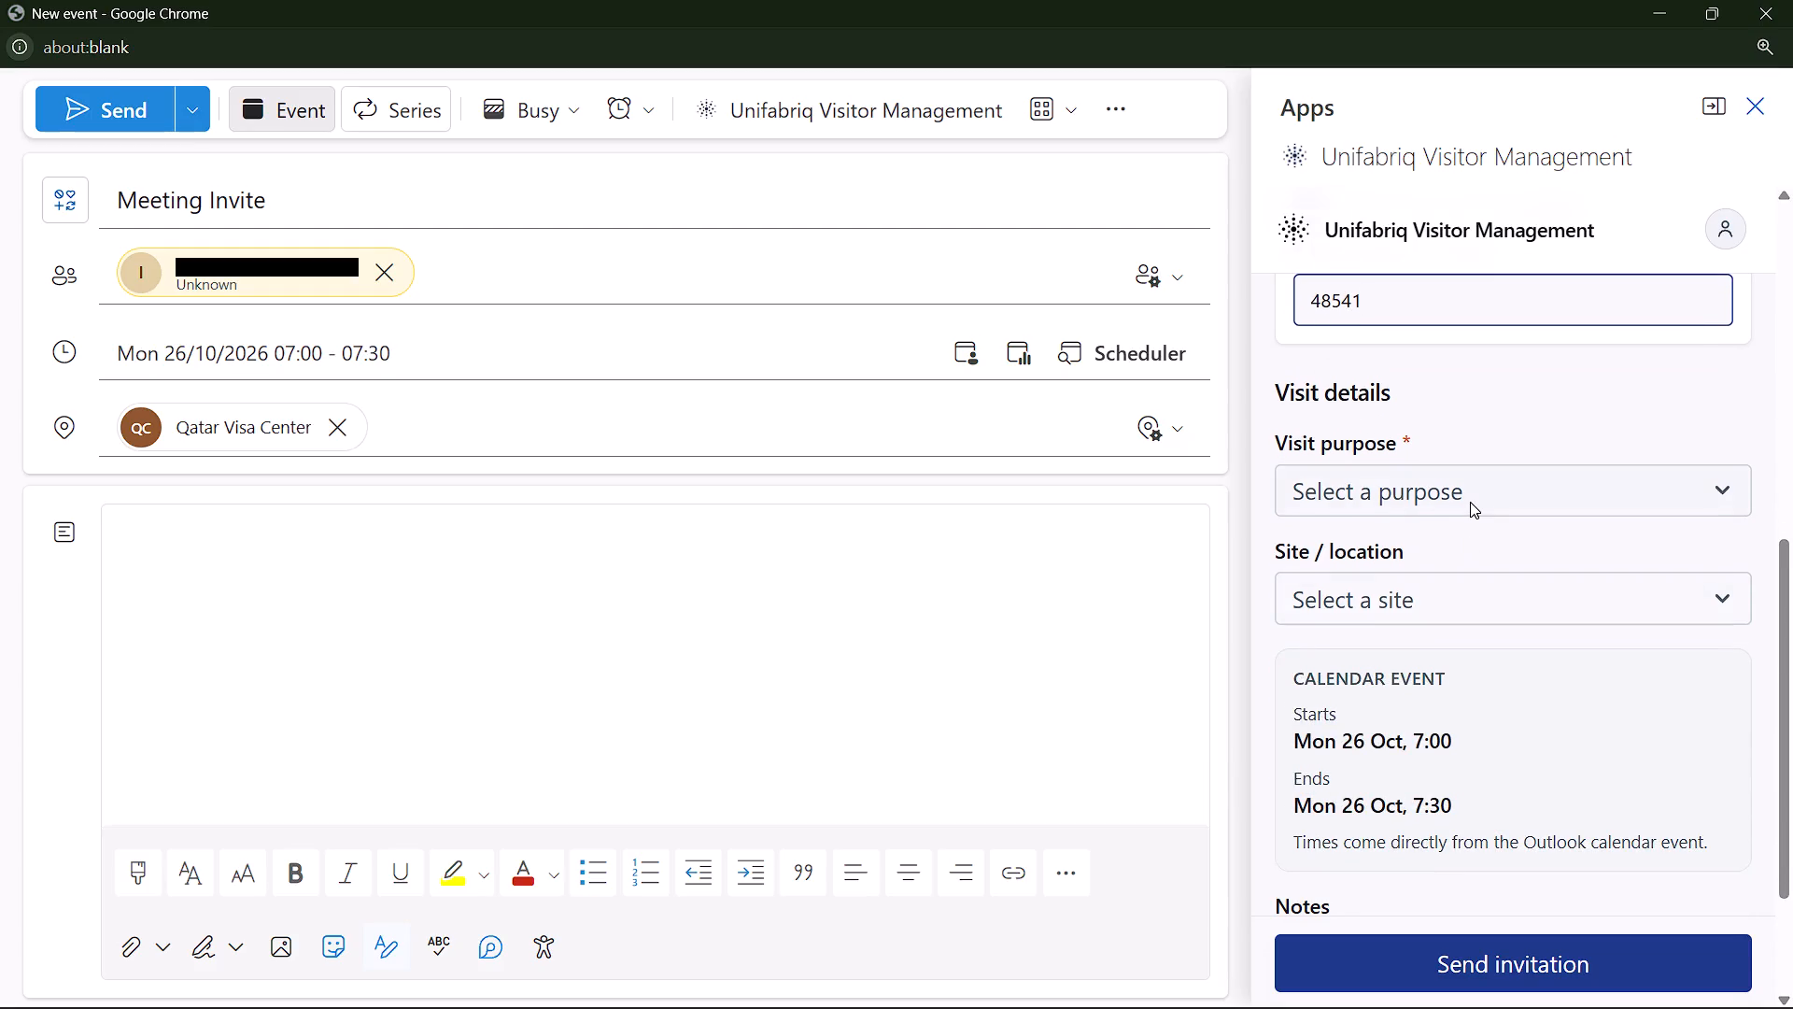
pyautogui.click(1470, 501)
pyautogui.click(1439, 590)
pyautogui.click(1441, 482)
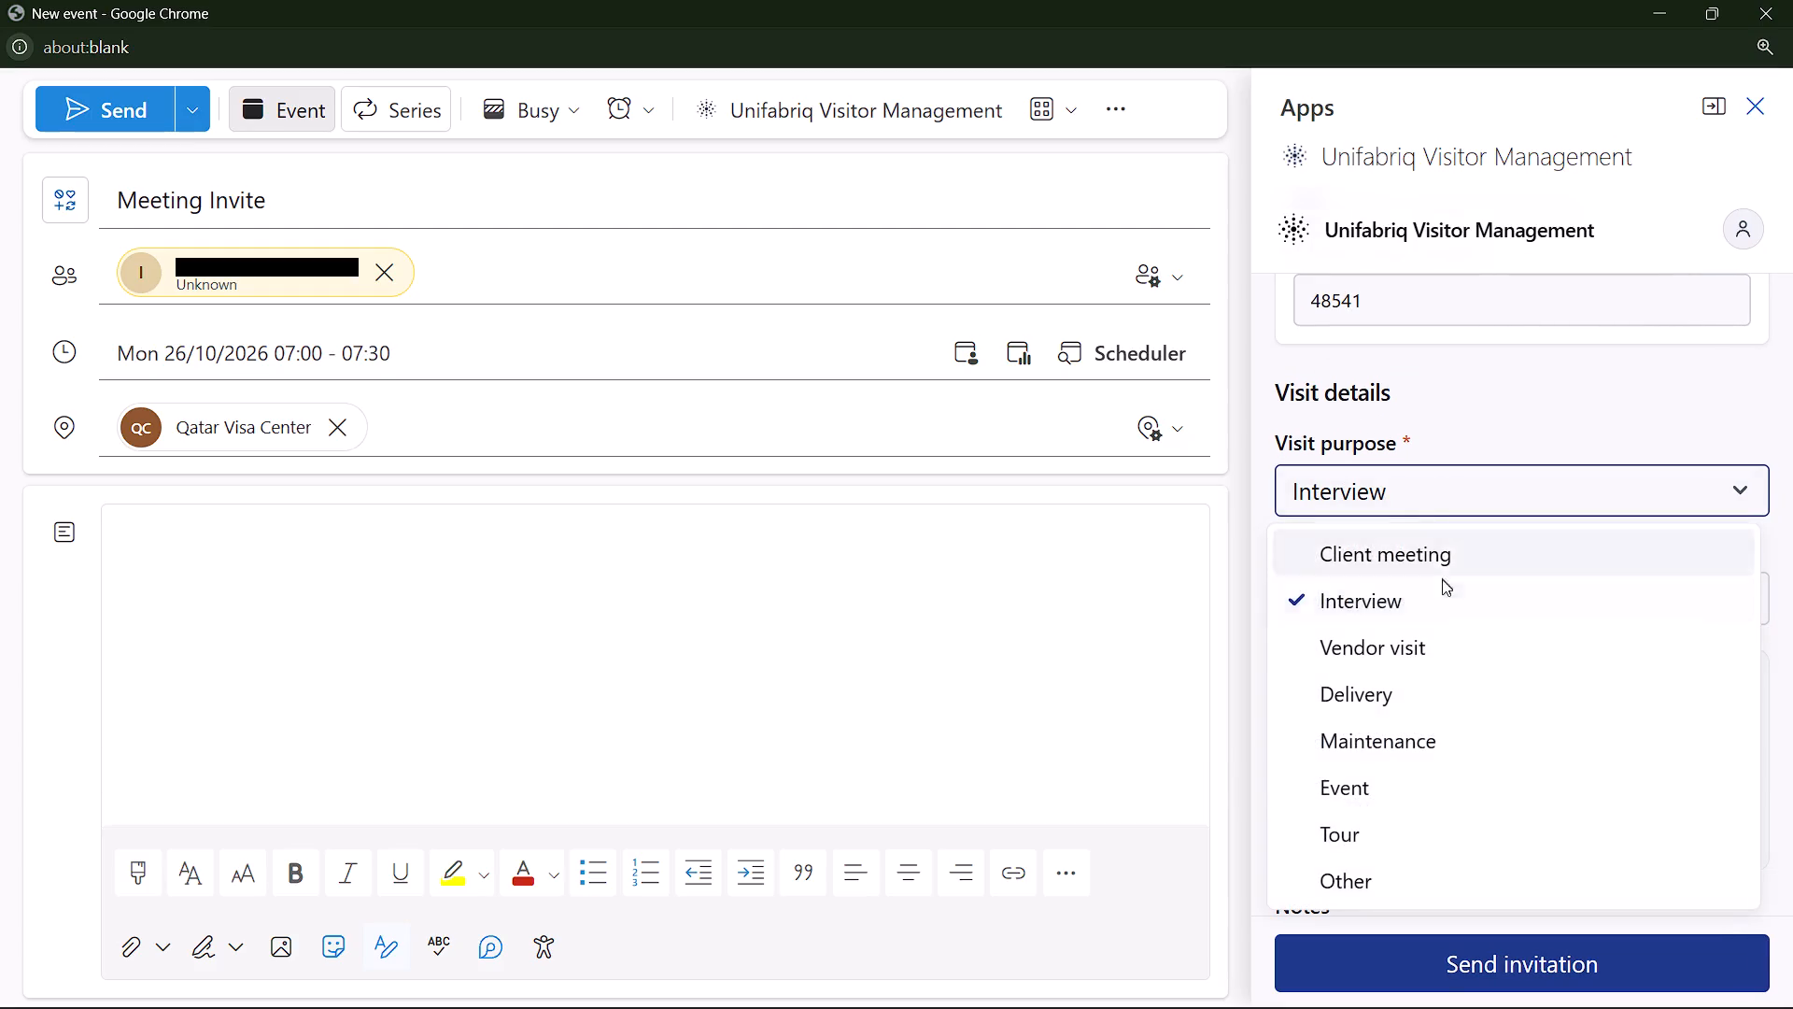
pyautogui.click(1445, 569)
# Set the site / location of the visit to godown in the visit details.
pyautogui.scroll(-1, 1445, 569)
pyautogui.click(1441, 469)
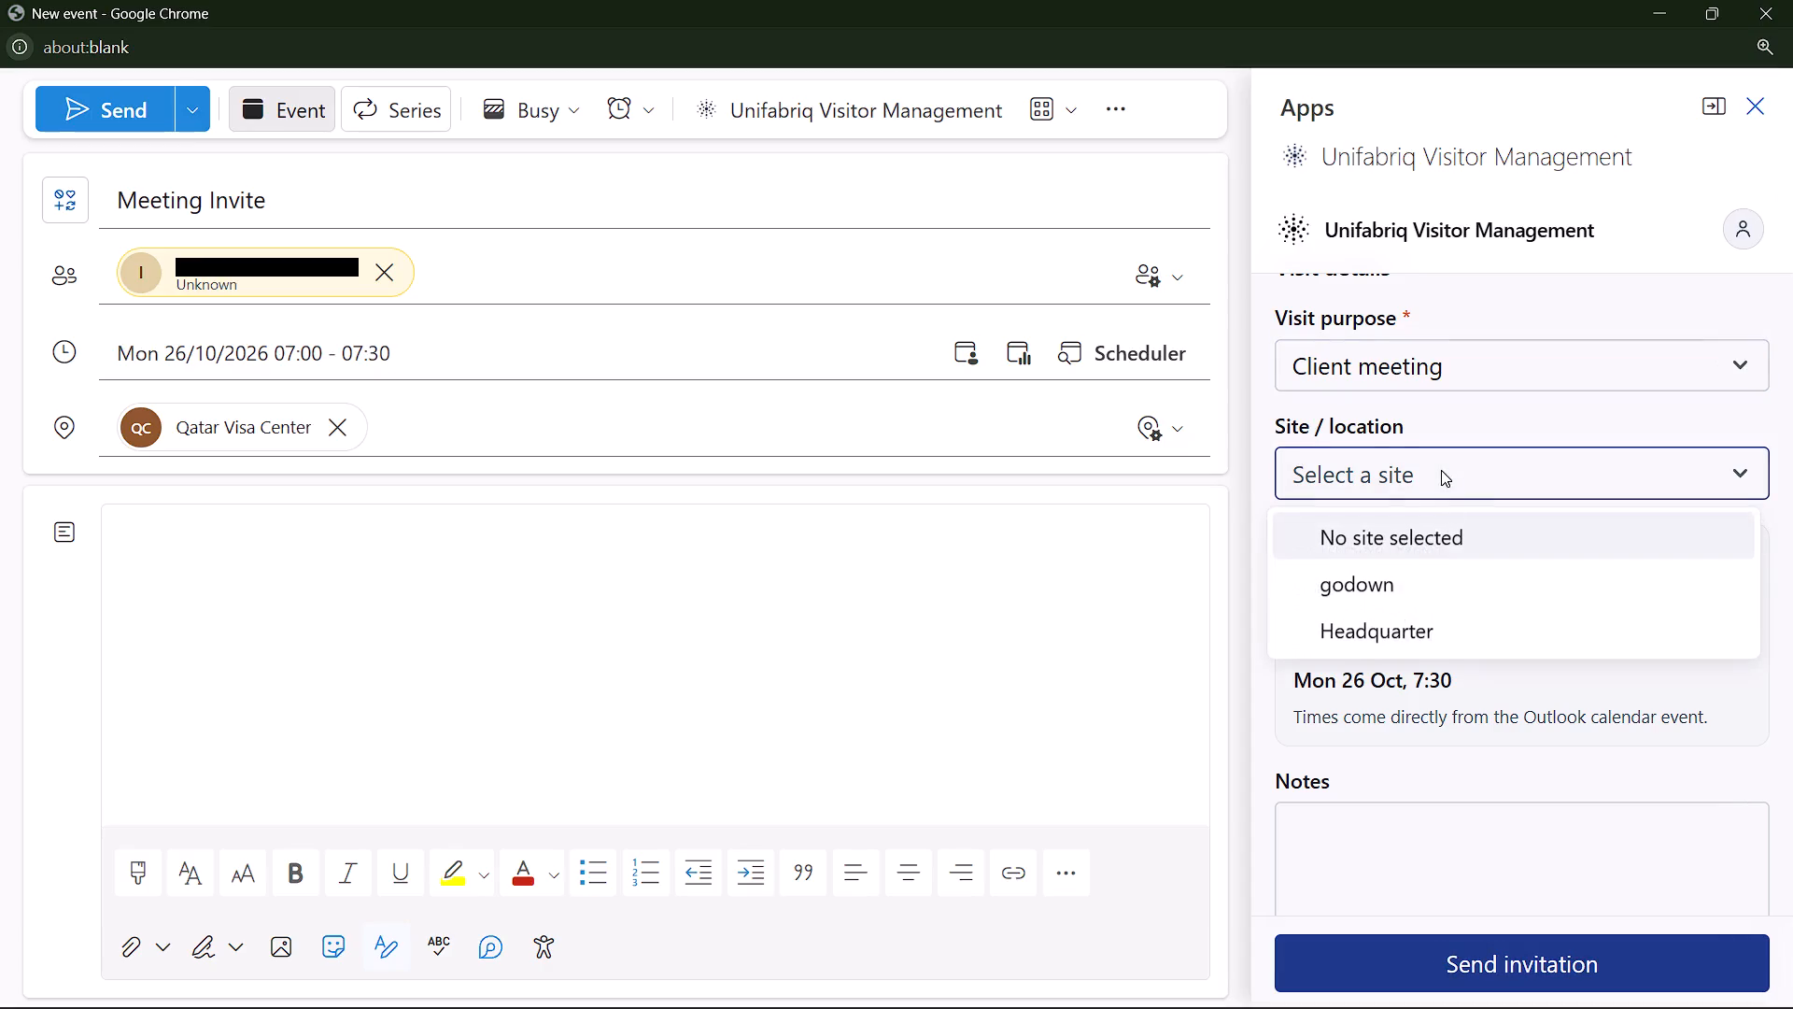
pyautogui.click(1430, 595)
pyautogui.scroll(-2, 1430, 595)
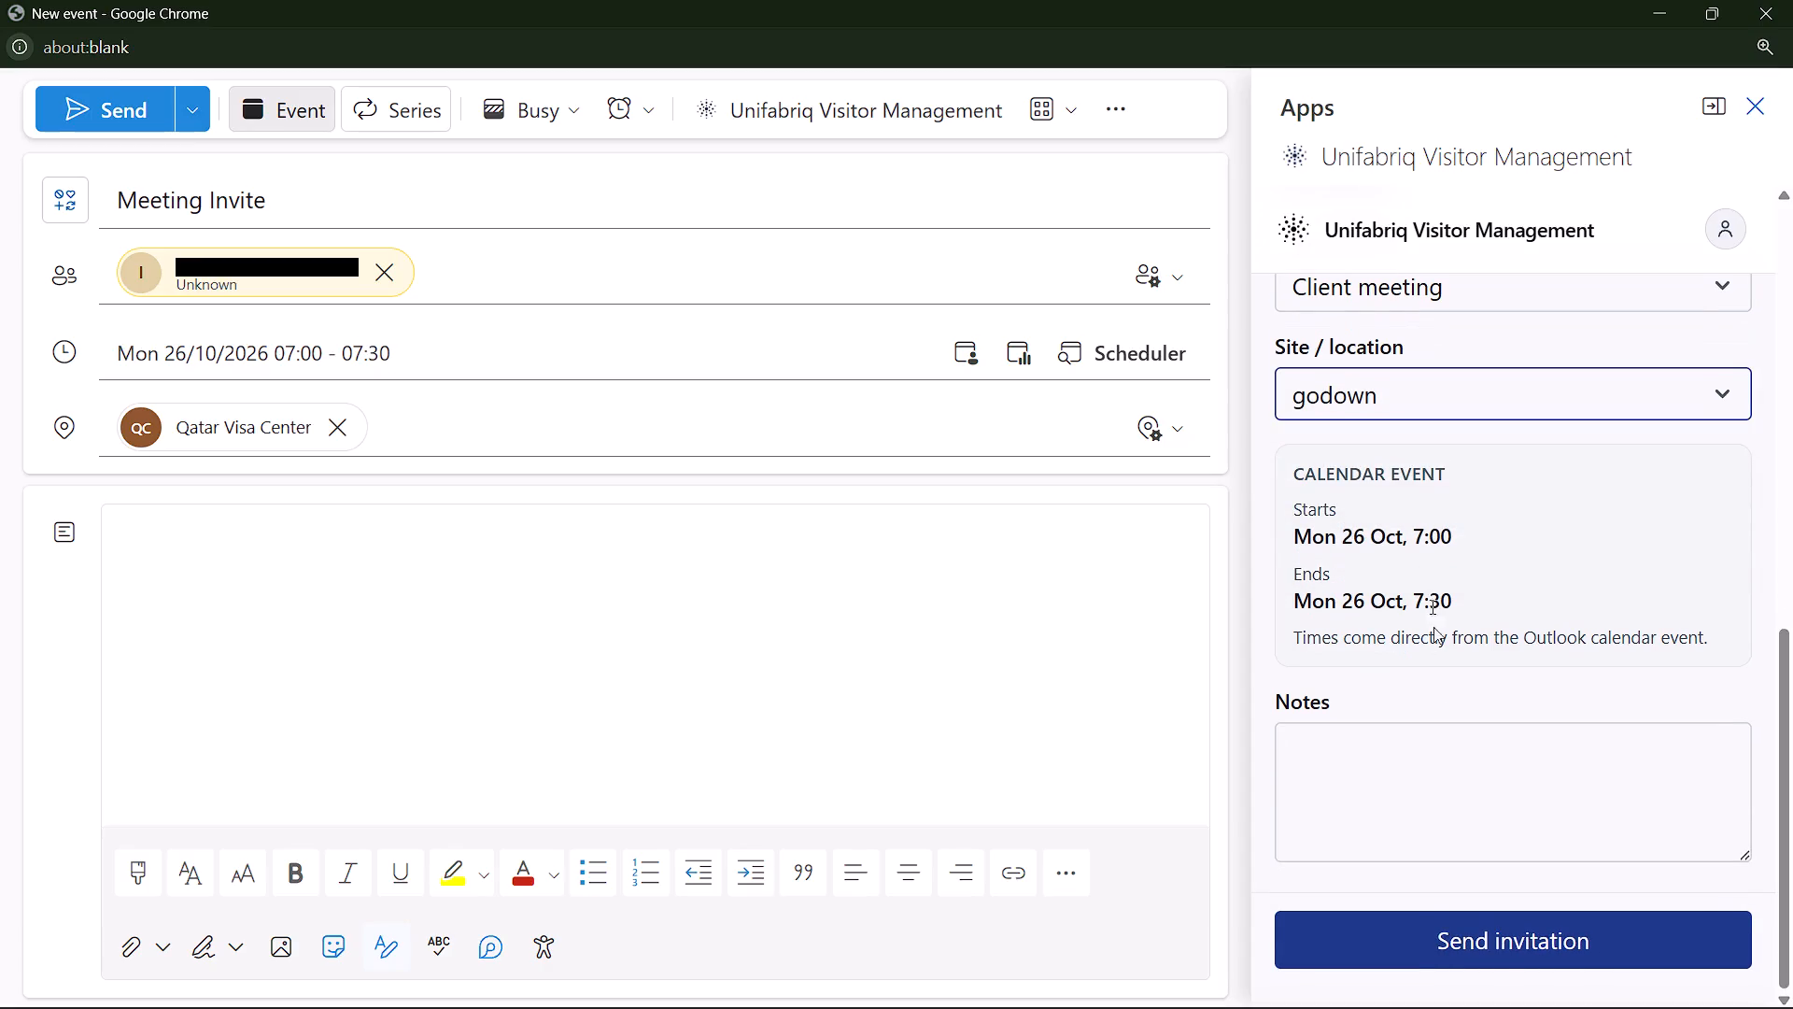
# Send the visitor invitation for the client meeting and close the sent-invitations summary.
pyautogui.click(1514, 949)
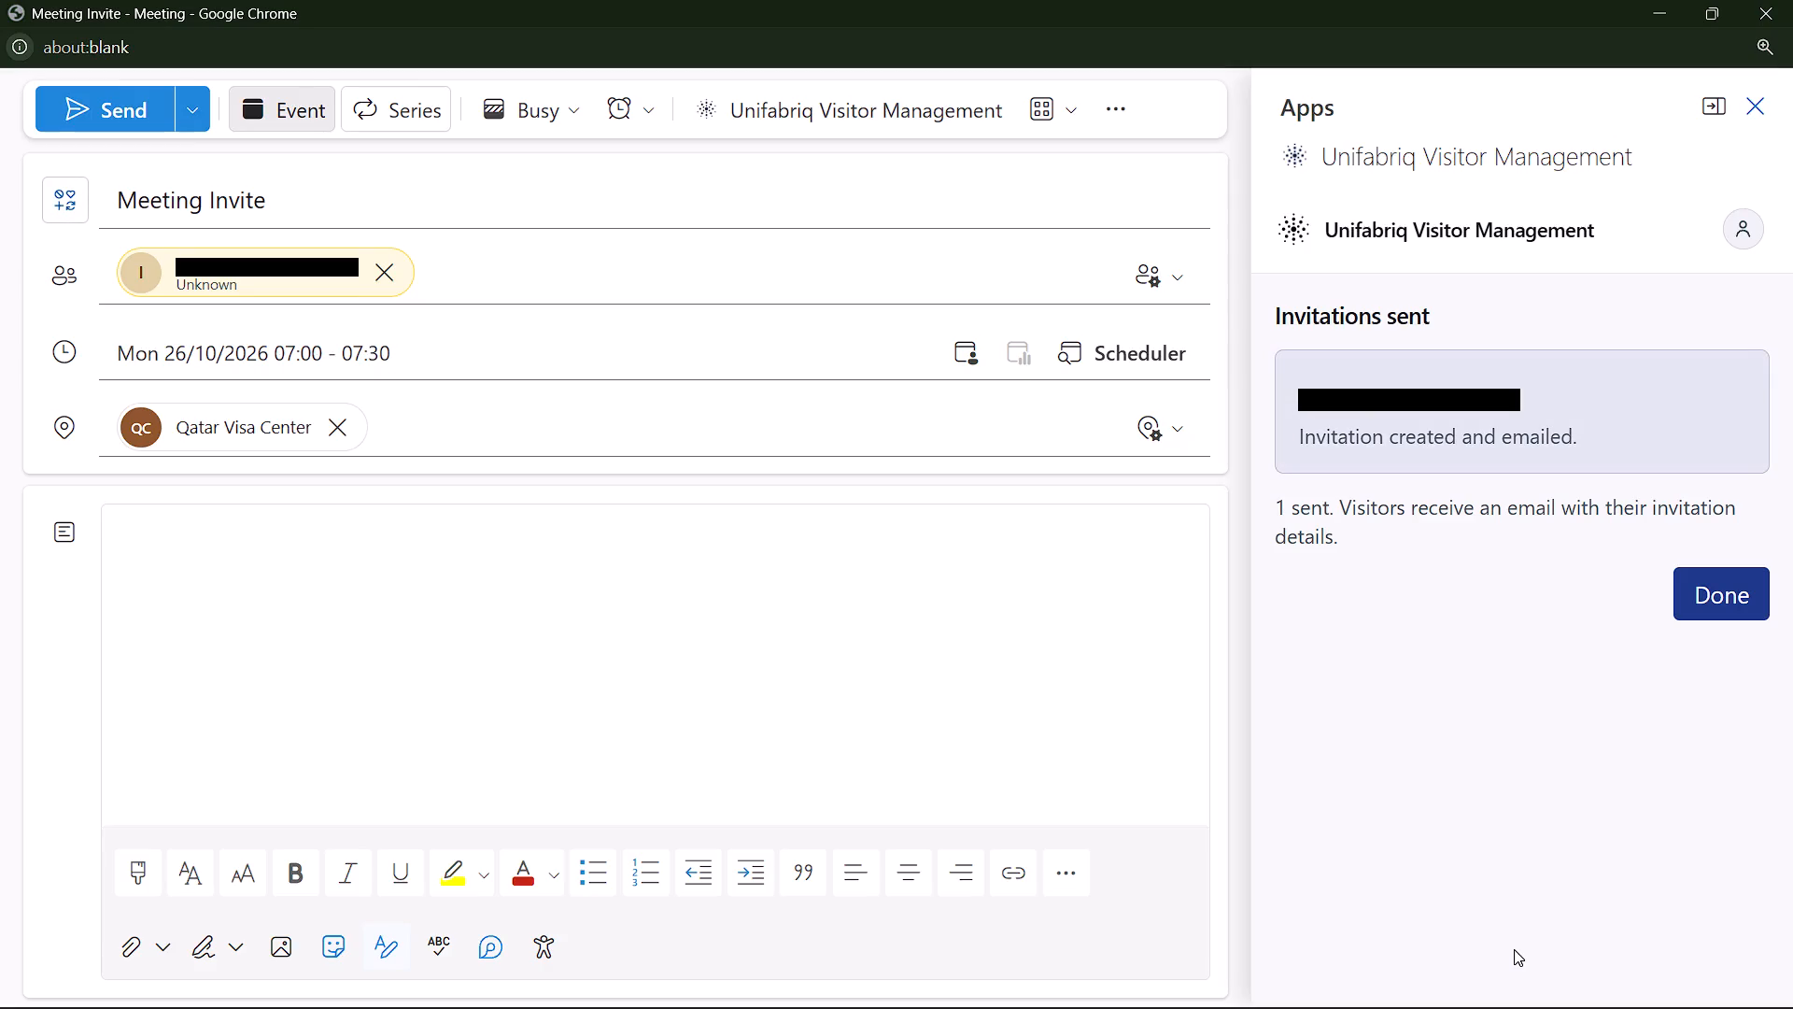
pyautogui.click(1728, 605)
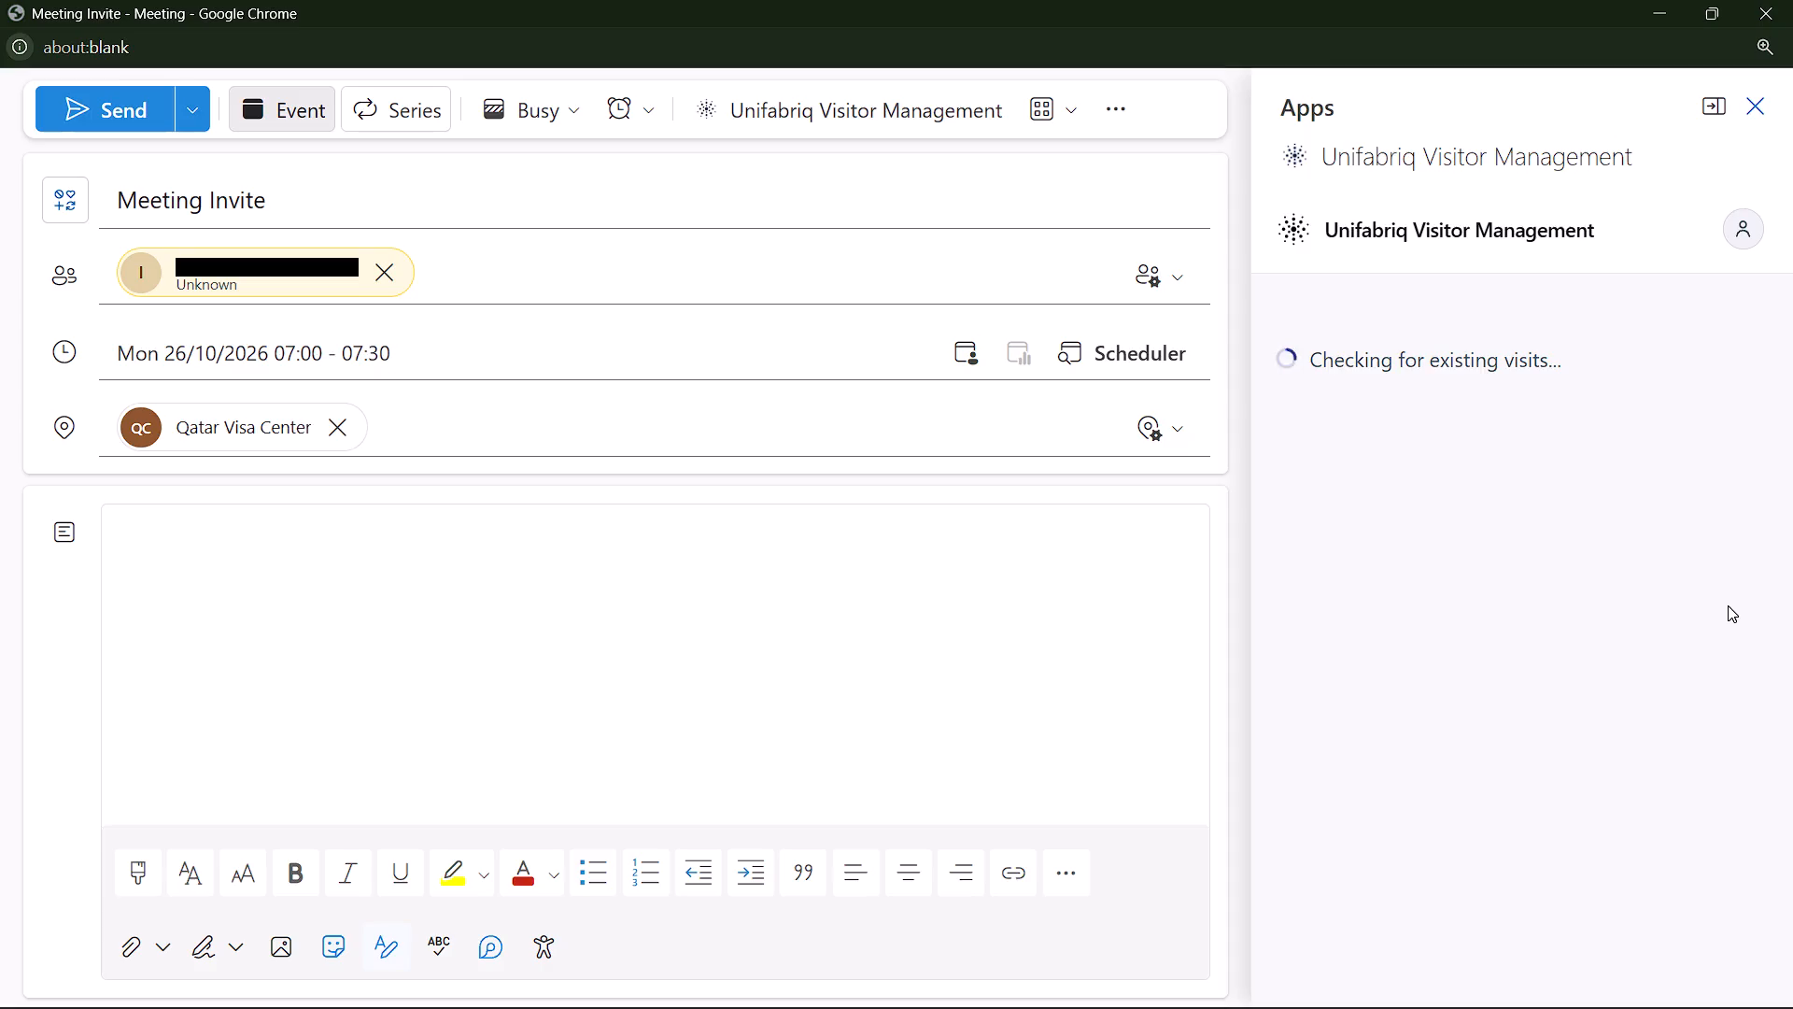